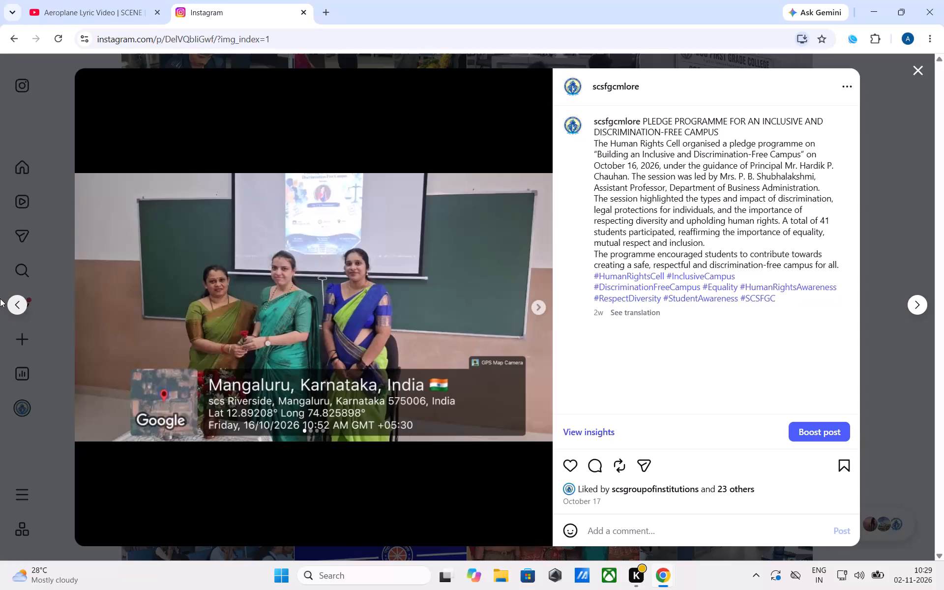
Close the pledge programme post, open the NSS temple group photo post, and copy its full "Annaprasada Seva During Navaratri" caption with hashtags.
left_click(0, 299)
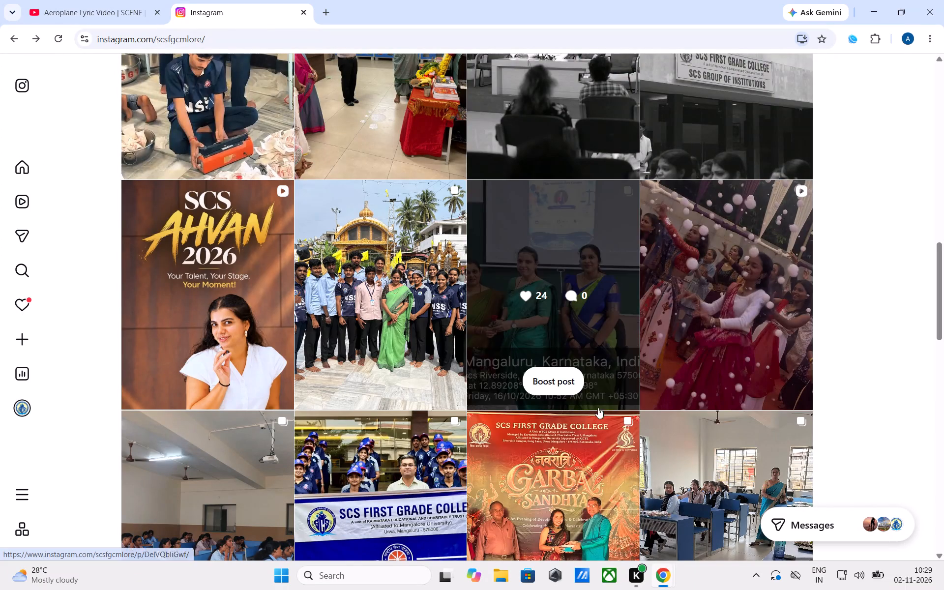
left_click(373, 269)
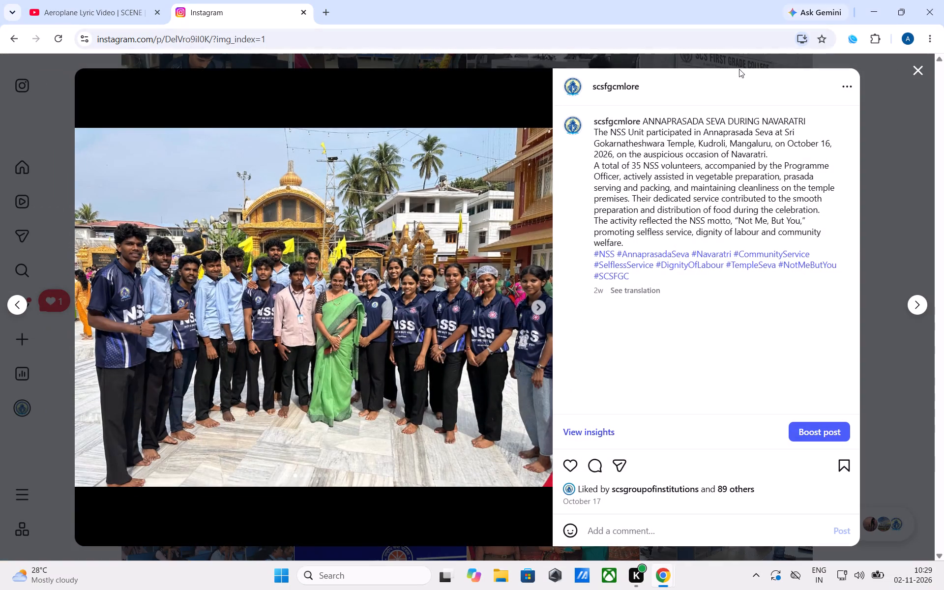
left_click_drag(645, 121, 845, 264)
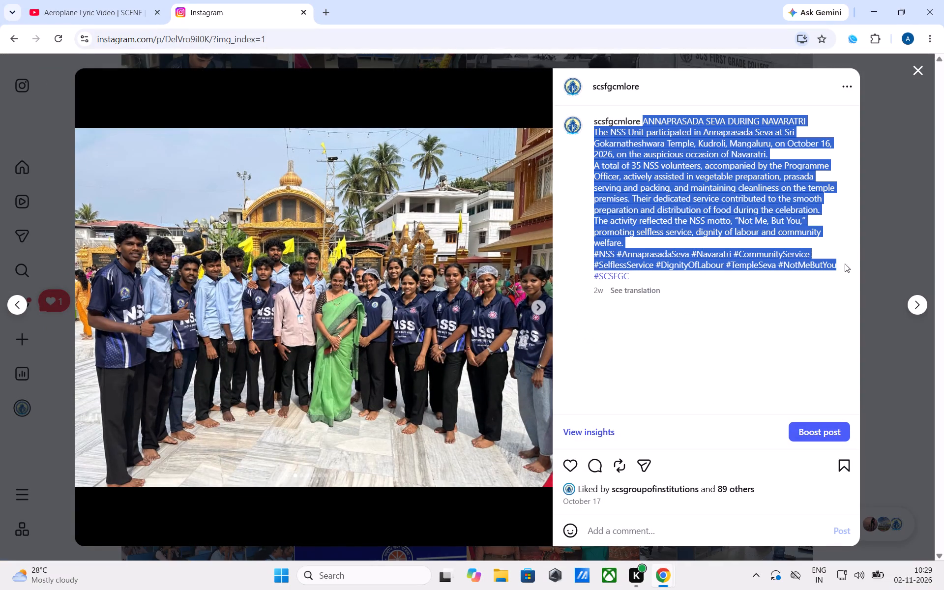
left_click_drag(845, 264, 848, 277)
key("ctrl+c")
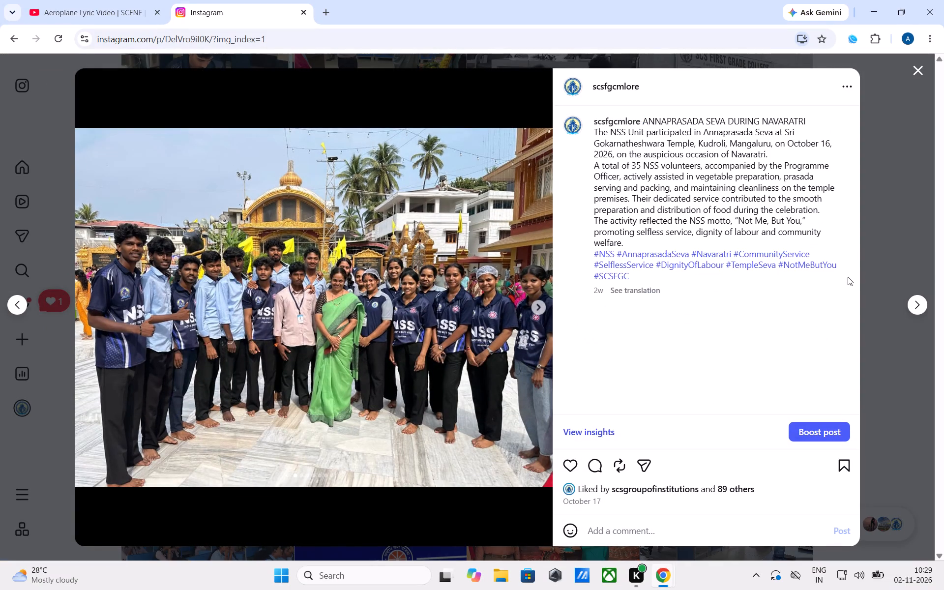
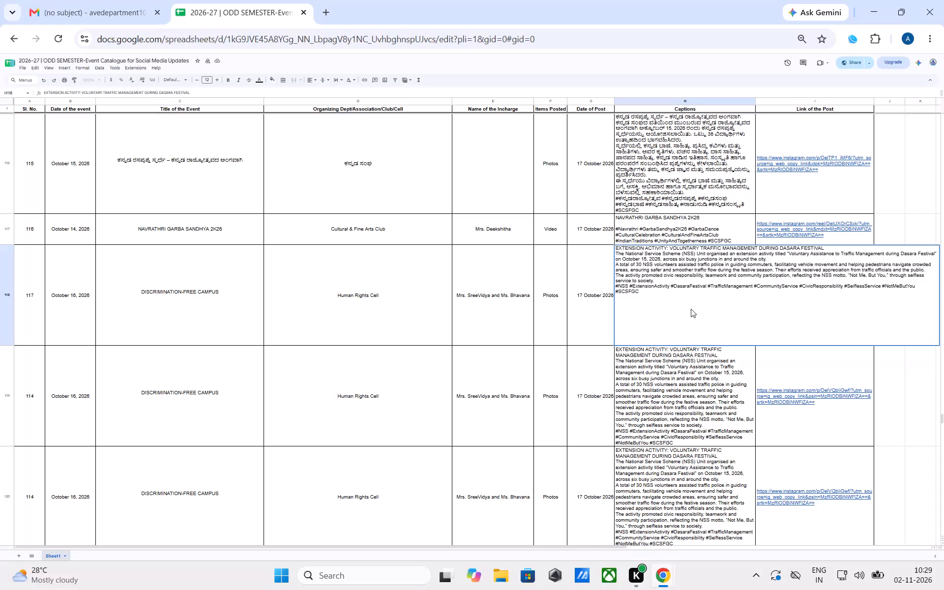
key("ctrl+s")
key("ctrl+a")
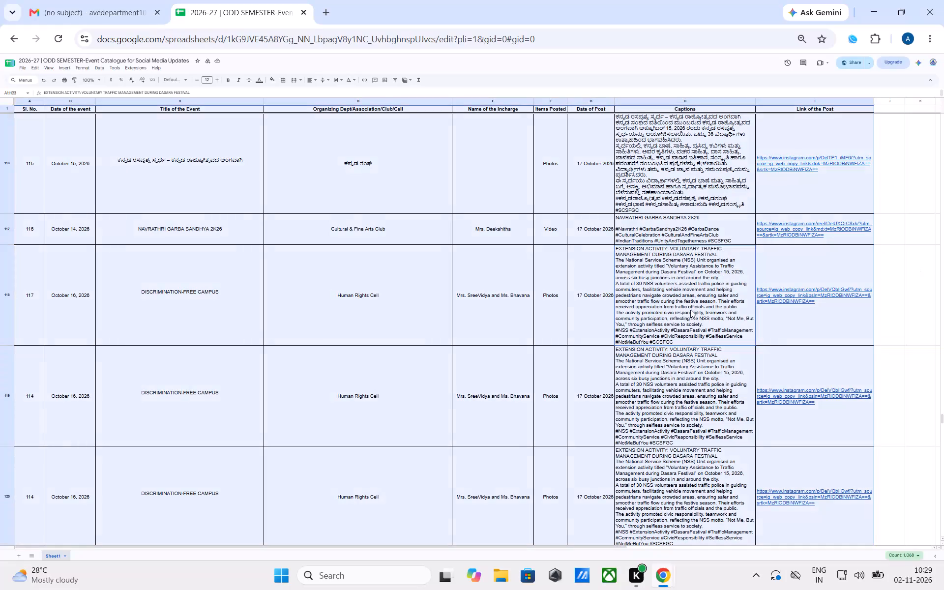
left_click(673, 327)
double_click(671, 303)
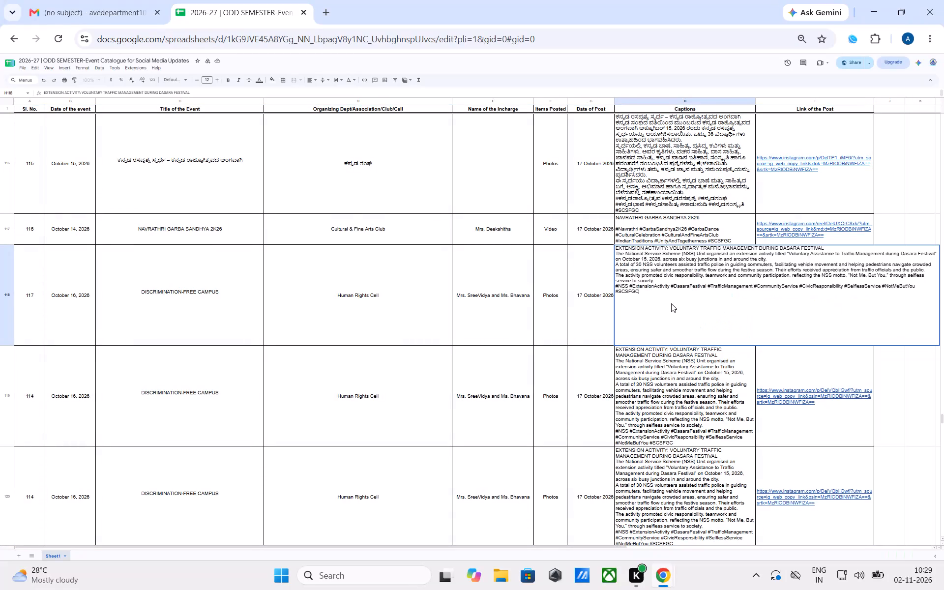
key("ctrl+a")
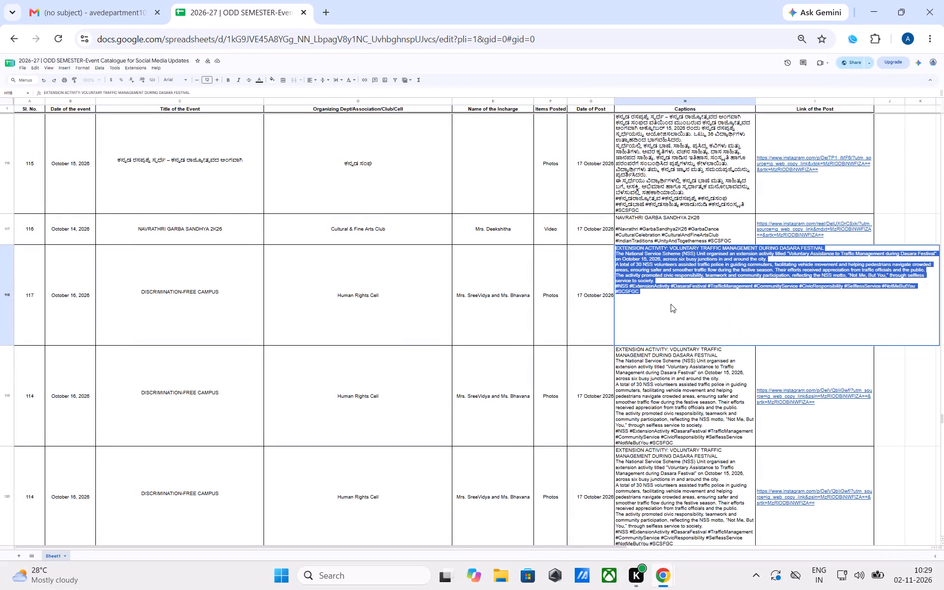
Replace the whole caption in the row directly below Sl. No. 117 with the copied "Annaprasada Seva During Navaratri" caption and hashtags.
double_click(694, 412)
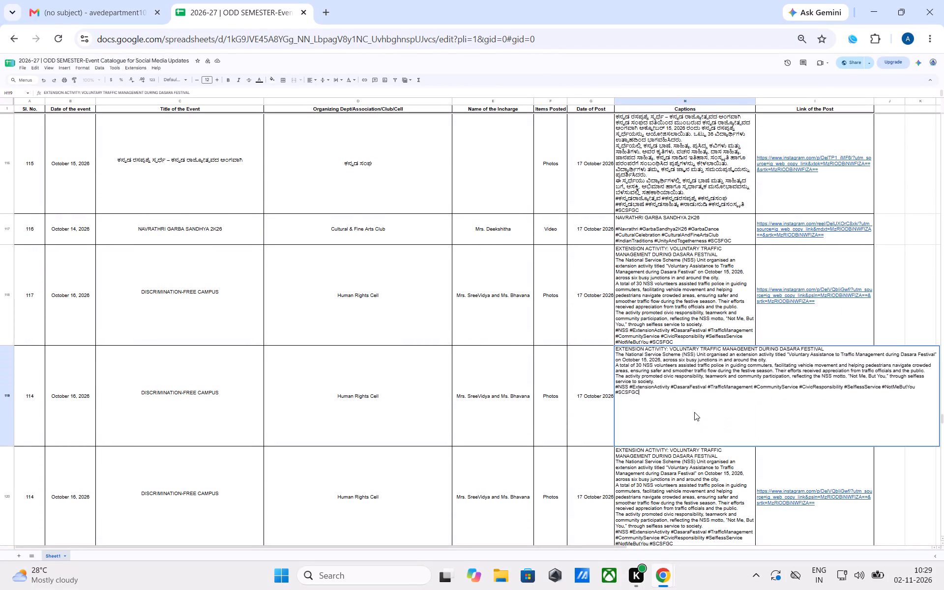
key("ctrl+a")
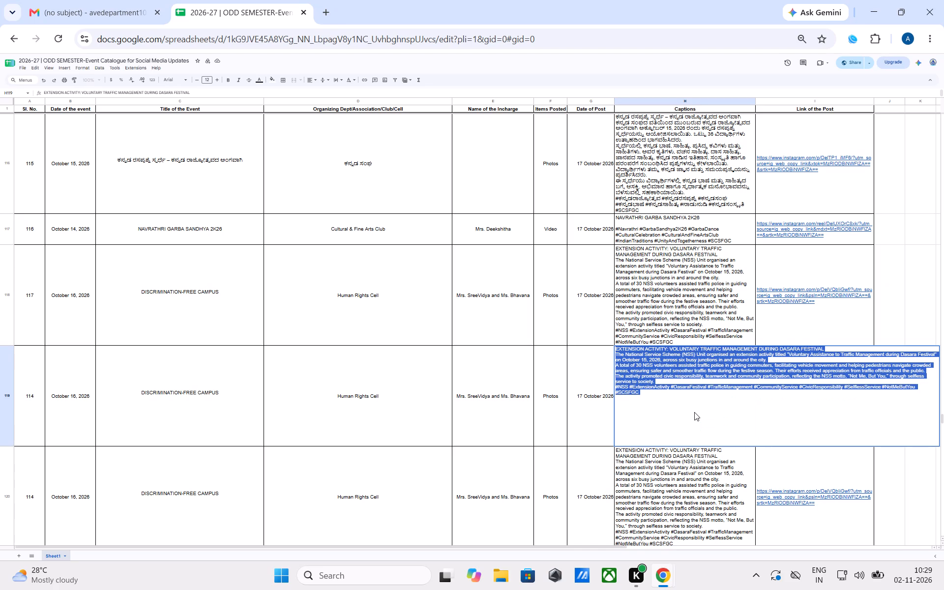
key("ctrl+v")
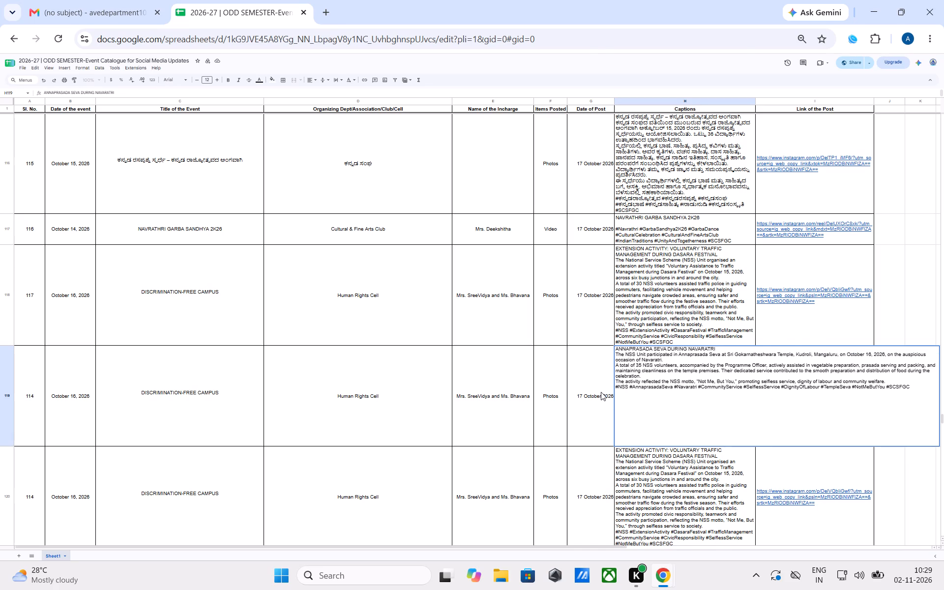
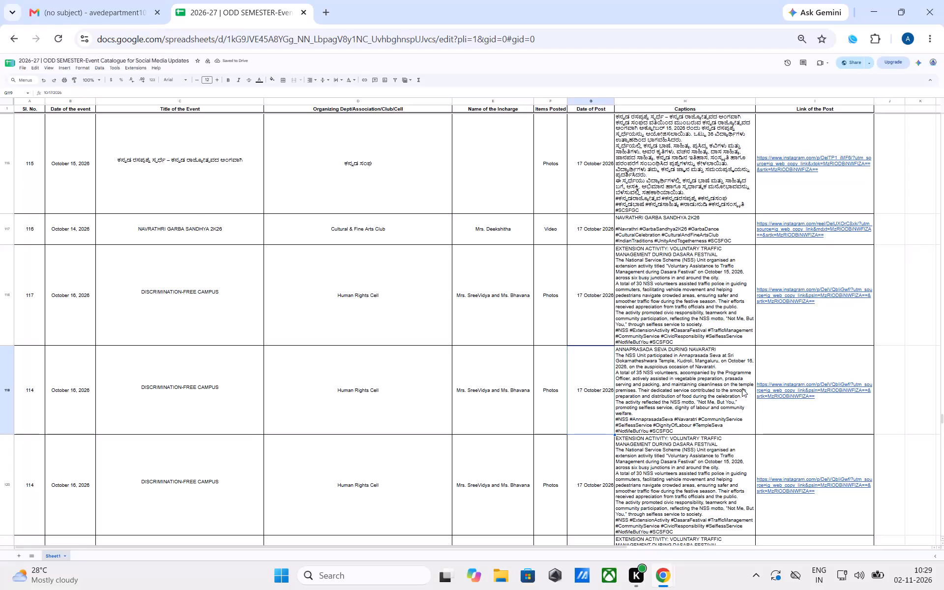
Copy the Annaprasada Seva post's link from Instagram and paste it as the post link in the row directly below Sl. No. 117.
key("alt+Tab")
left_click(840, 82)
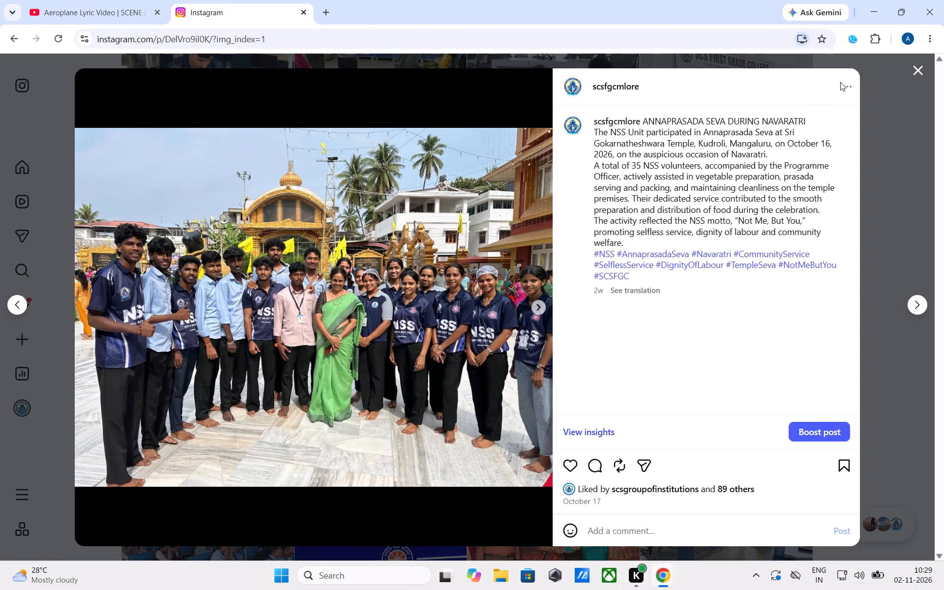
left_click(455, 348)
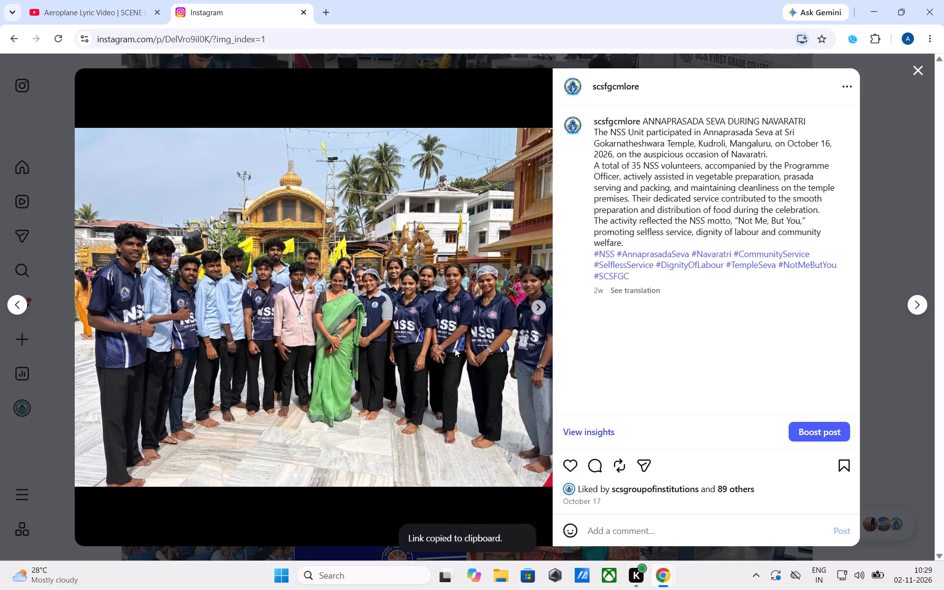
key("alt+Tab")
left_click(812, 354)
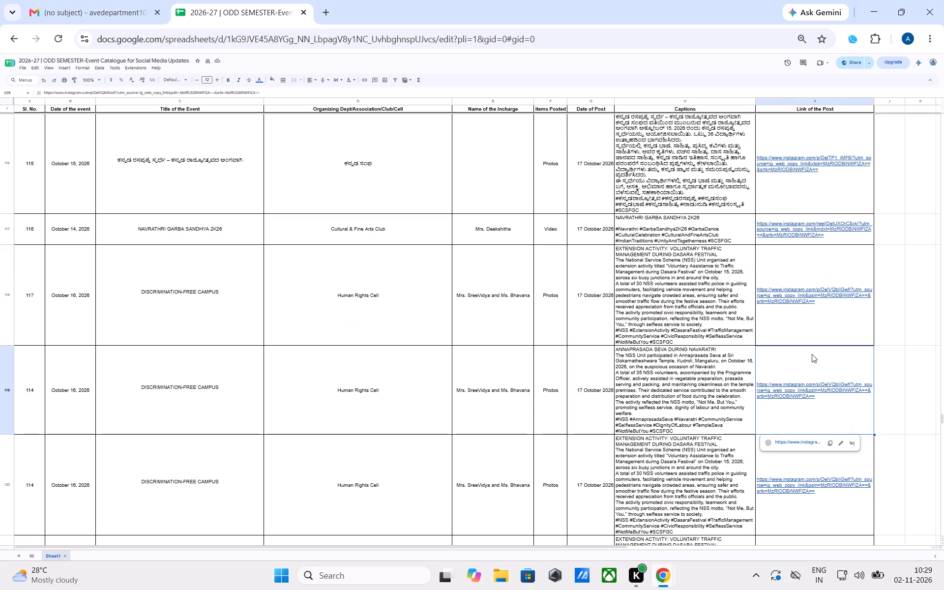
key("ctrl+v")
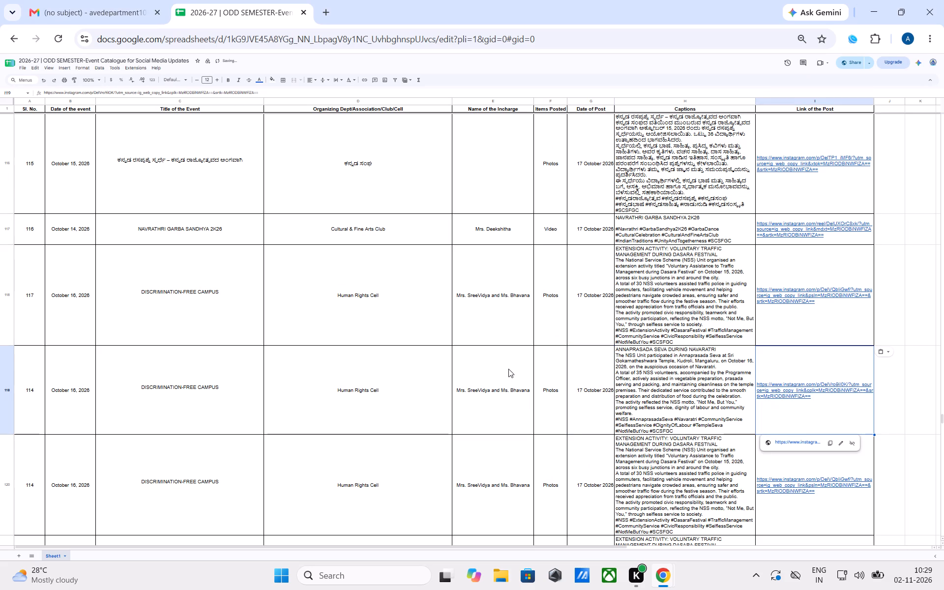
Copy the heading "ANNAPRASADA SEVA DURING NAVARATRI" from the post and replace the event title in the row directly below Sl. No. 117.
left_click(502, 384)
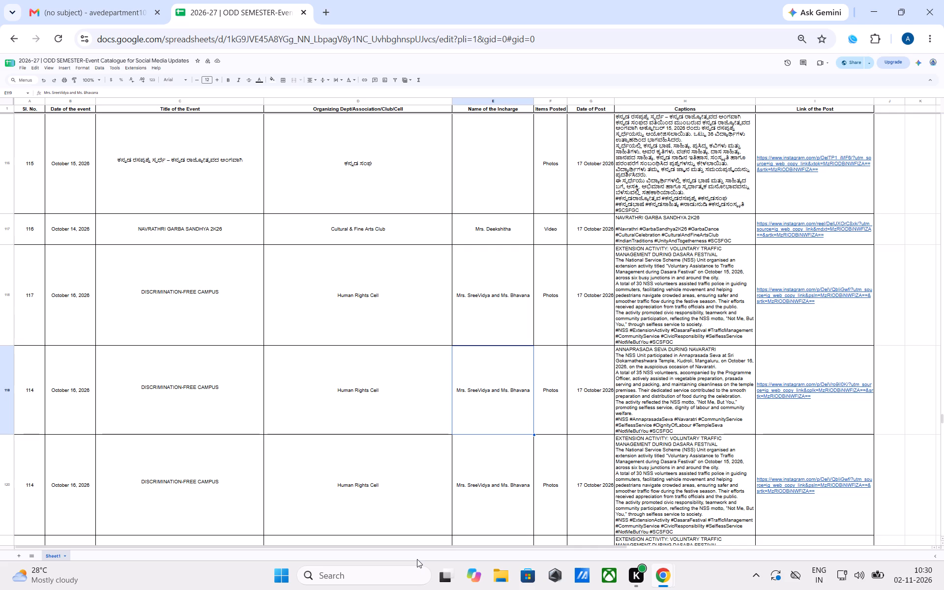
left_click(383, 388)
key("alt+Tab")
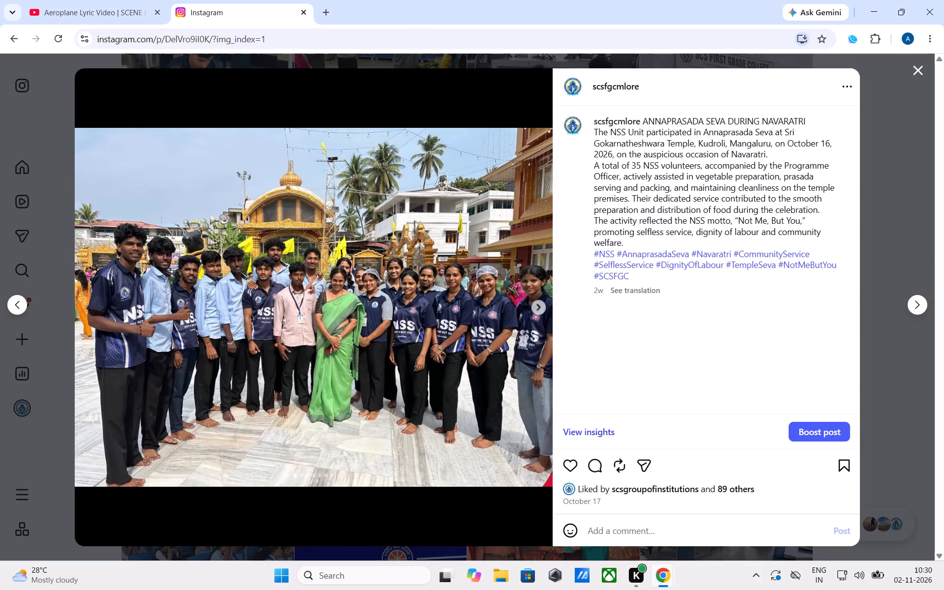
left_click_drag(643, 119, 834, 124)
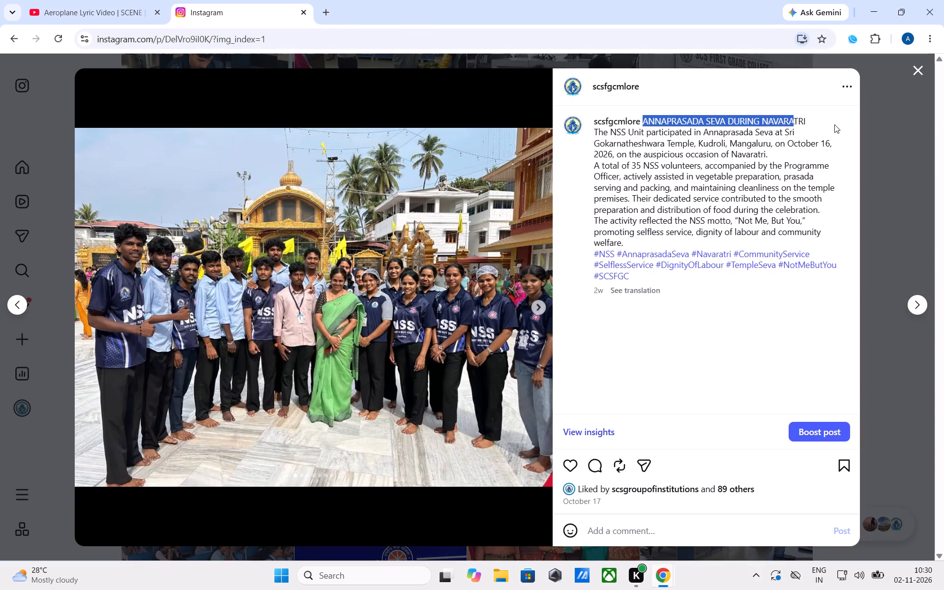
key("ctrl+c")
key("alt+Tab")
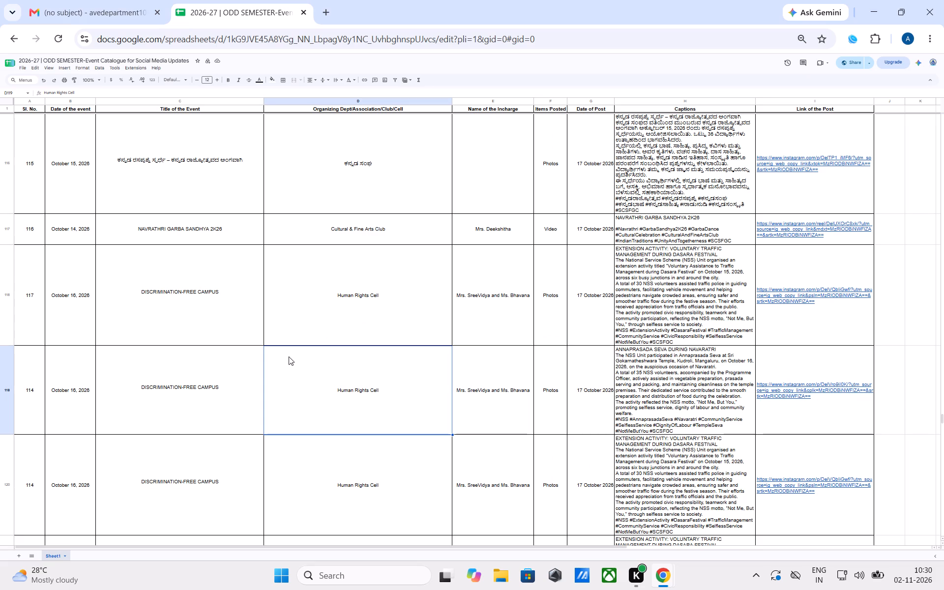
double_click(163, 400)
left_click_drag(225, 346, 107, 340)
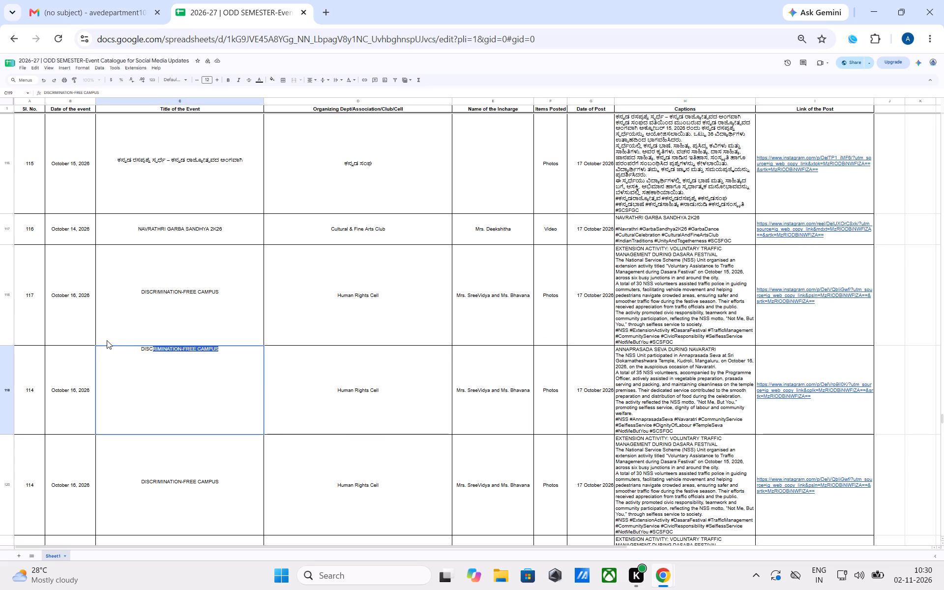
key("ctrl+v")
left_click_drag(334, 381, 339, 381)
Copy "NSS Unit" from the post's caption and replace the organizing department in the row directly below Sl. No. 117.
key("alt+Tab")
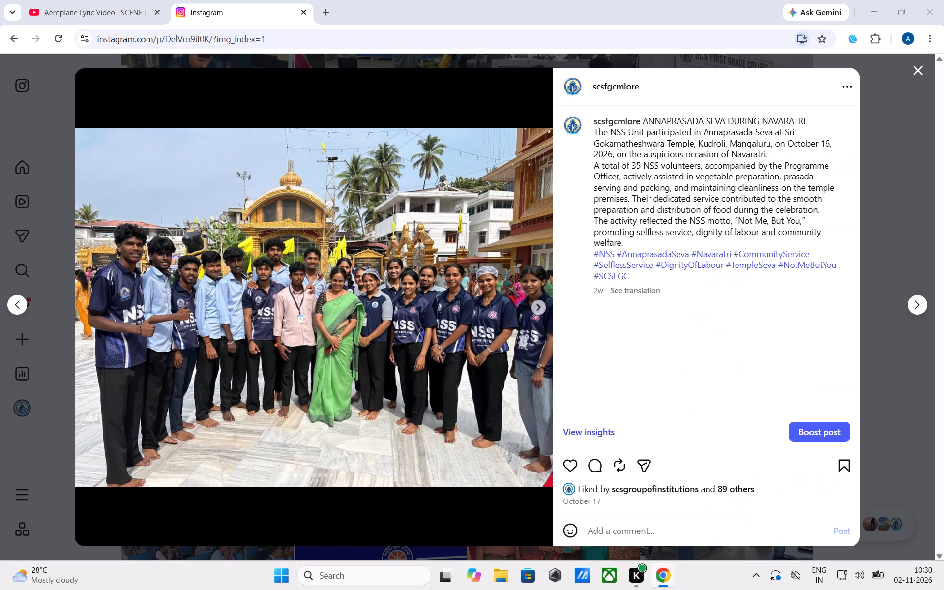
left_click_drag(607, 133, 632, 133)
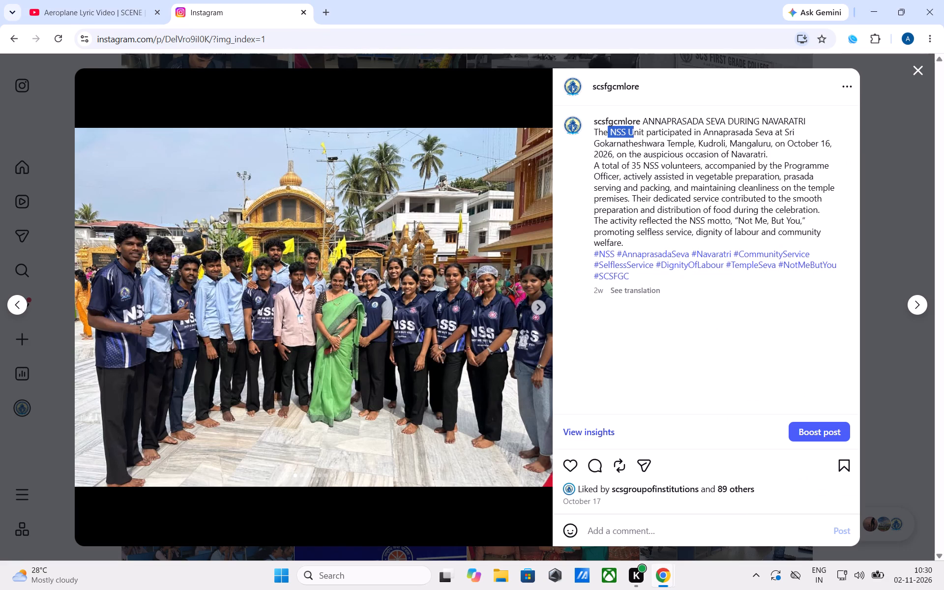
left_click_drag(632, 133, 646, 133)
key("ctrl+c")
key("alt+Tab")
double_click(386, 407)
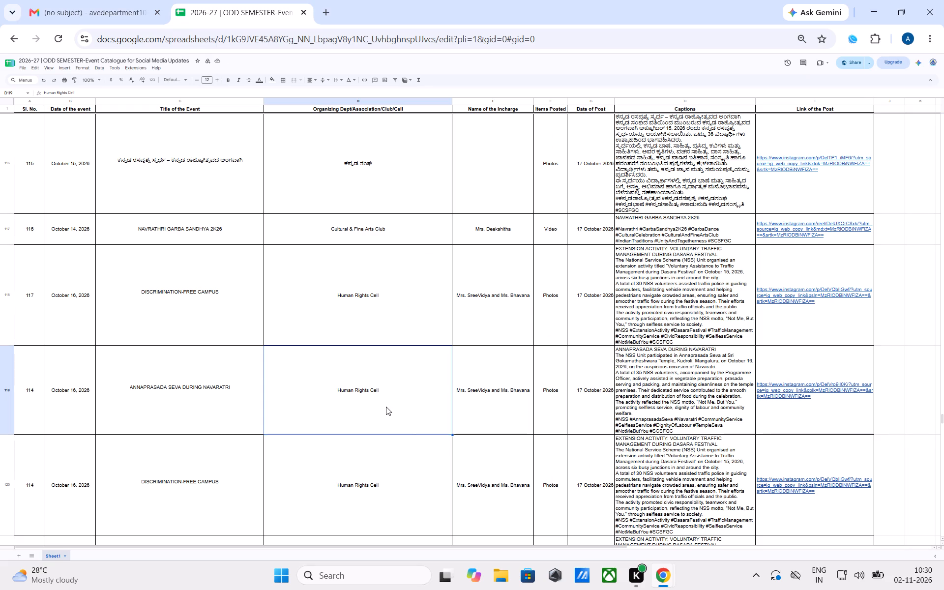
key("ctrl+a")
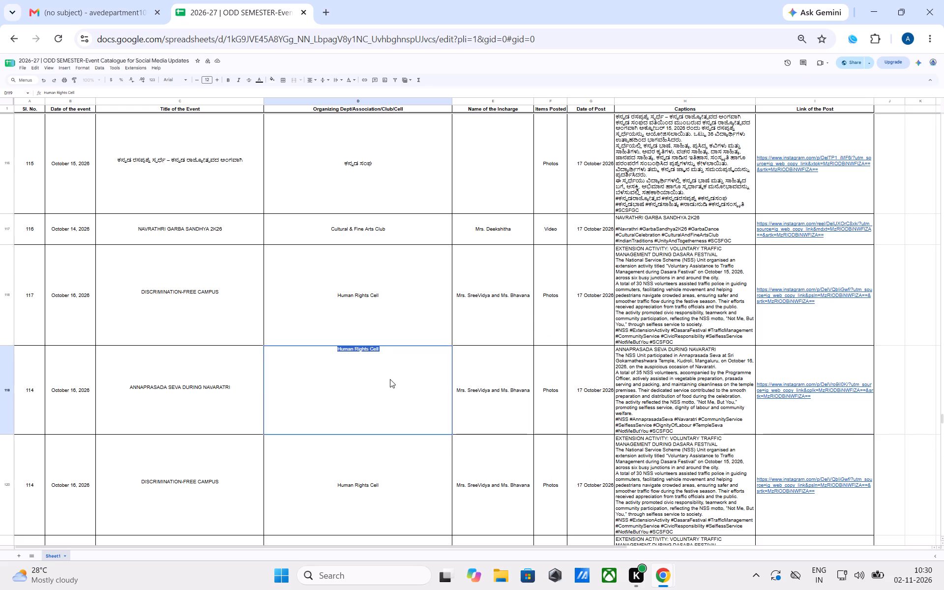
key("ctrl+v")
left_click(59, 366)
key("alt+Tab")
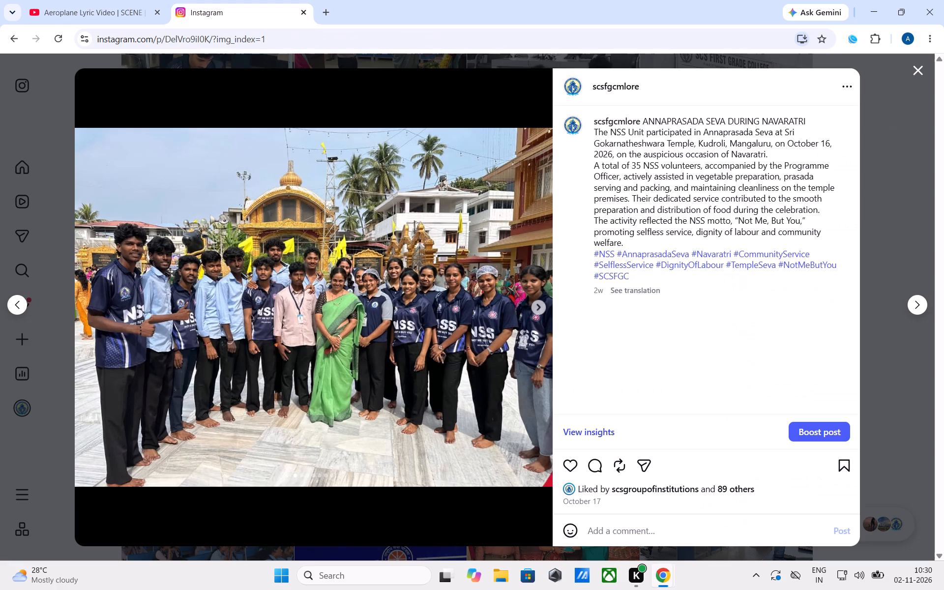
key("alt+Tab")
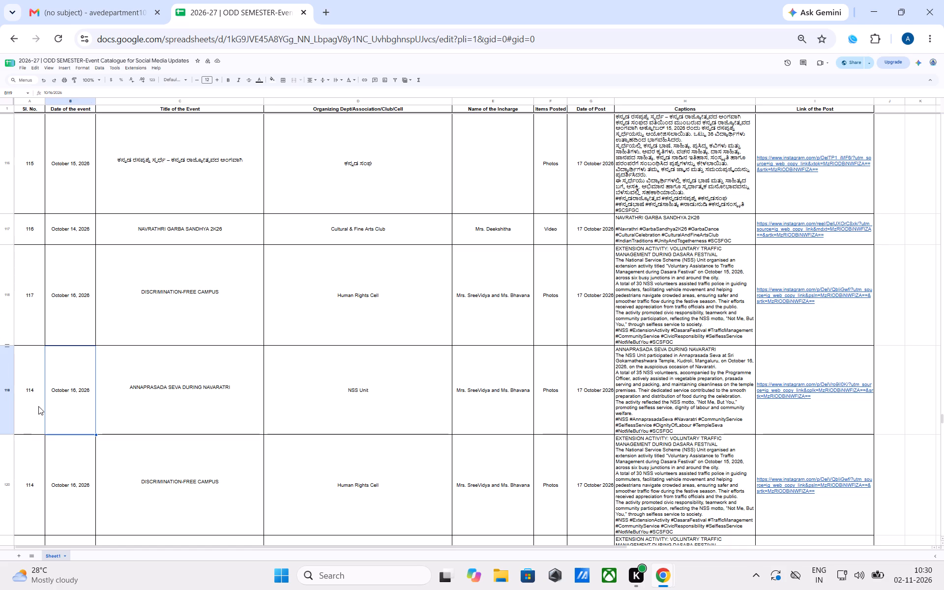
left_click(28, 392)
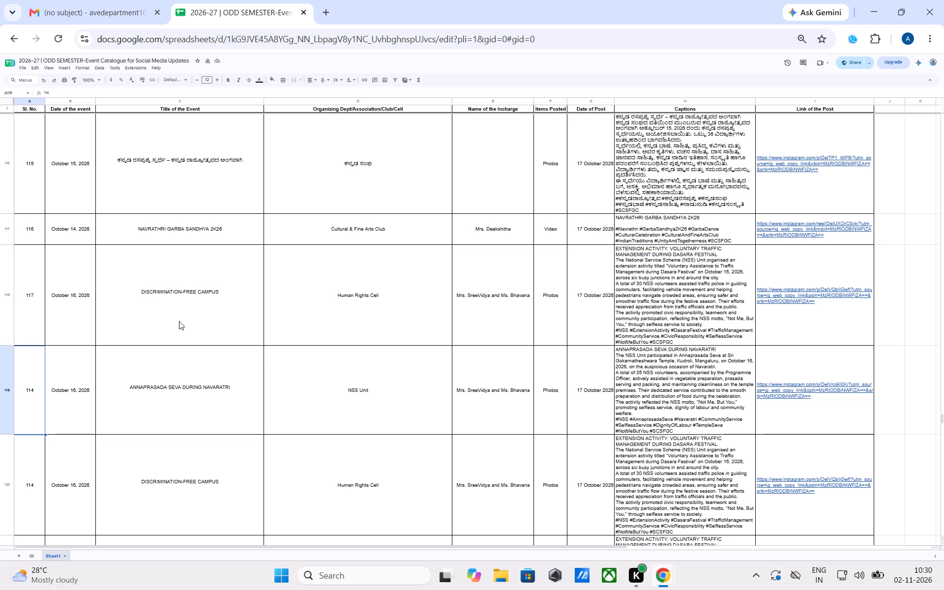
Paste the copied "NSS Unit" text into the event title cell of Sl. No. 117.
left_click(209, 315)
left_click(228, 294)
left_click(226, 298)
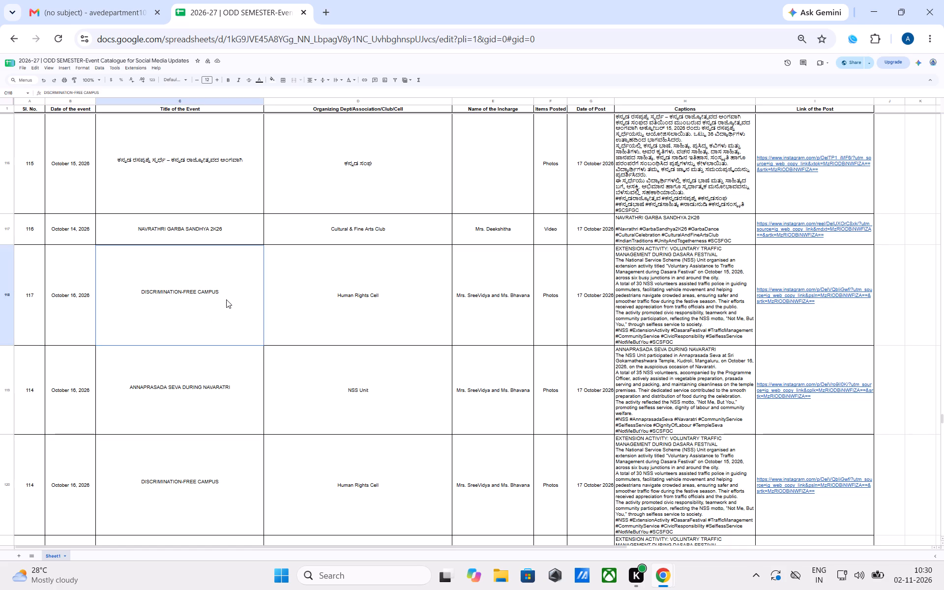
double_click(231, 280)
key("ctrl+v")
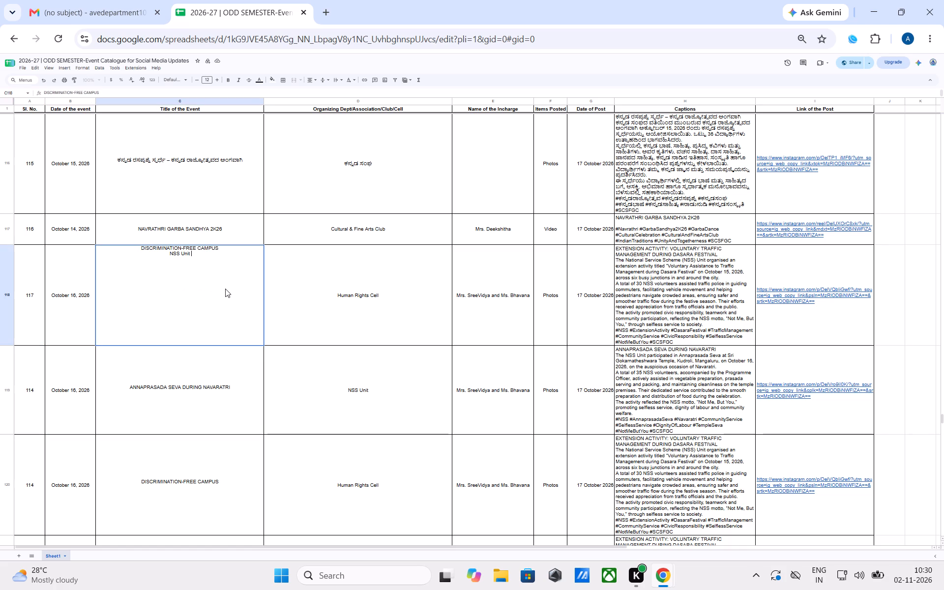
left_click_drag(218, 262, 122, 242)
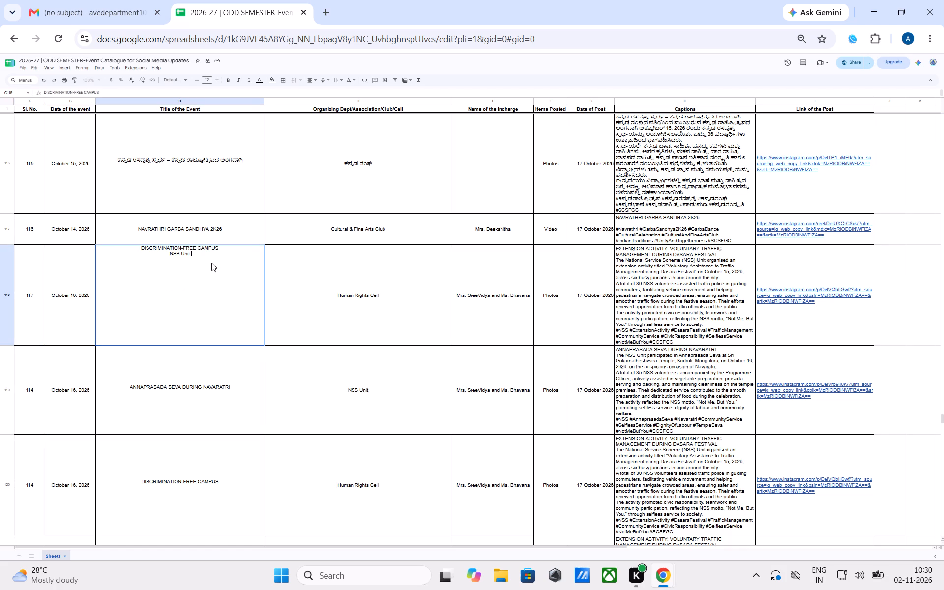
Replace the organizing department of Sl. No. 117 with the copied "NSS Unit".
double_click(307, 282)
left_click_drag(390, 251, 271, 244)
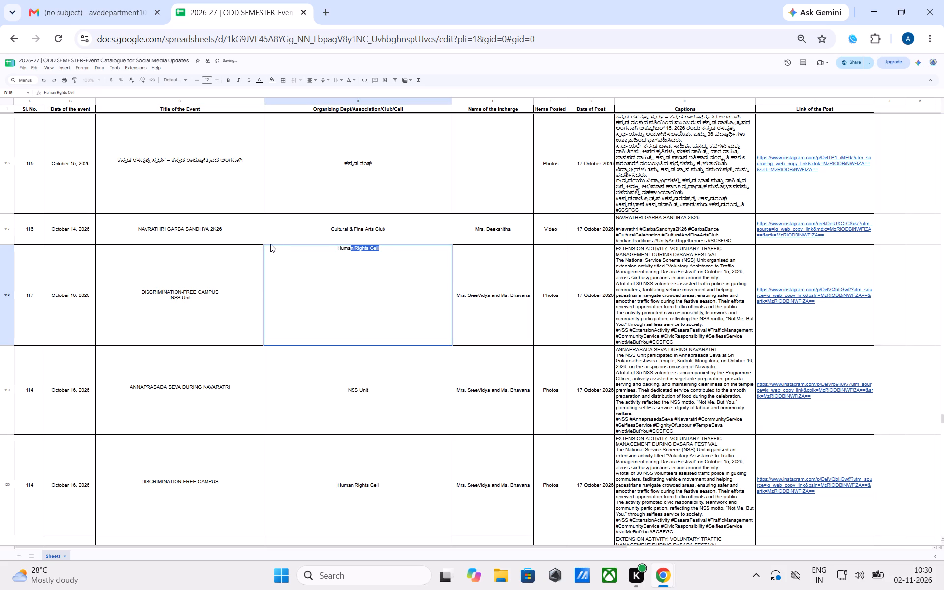
key("ctrl+v")
left_click(193, 272)
Copy the post's heading "ANNAPRASADA SEVA DURING NAVARATRI" and replace the whole event title of Sl. No. 117 with it.
key("alt+Tab")
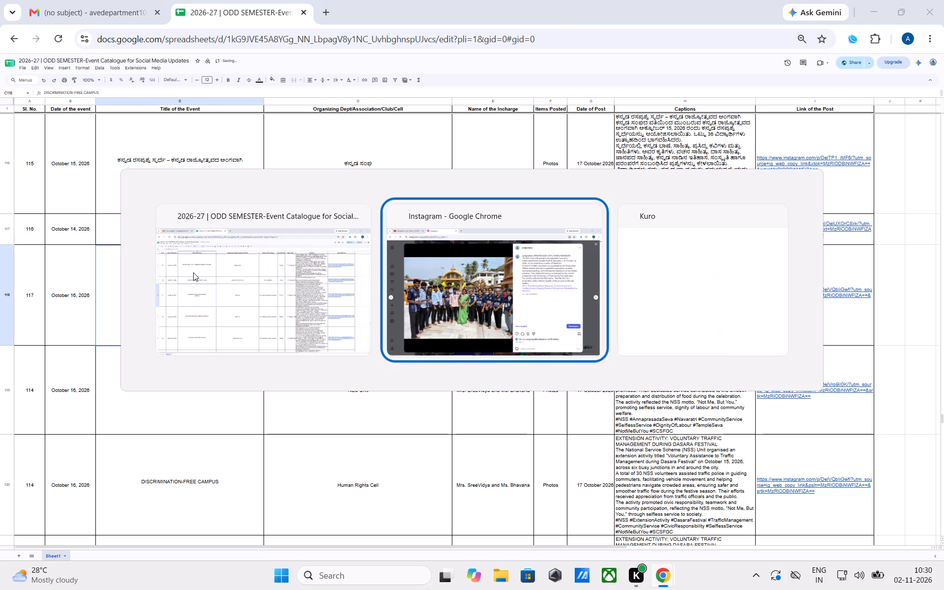
left_click_drag(644, 118, 850, 136)
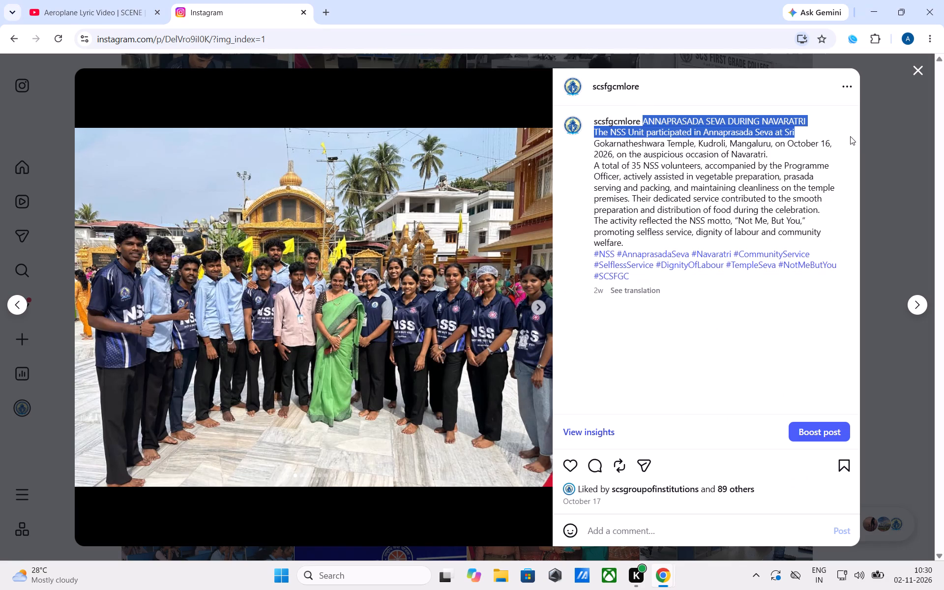
left_click_drag(850, 136, 855, 121)
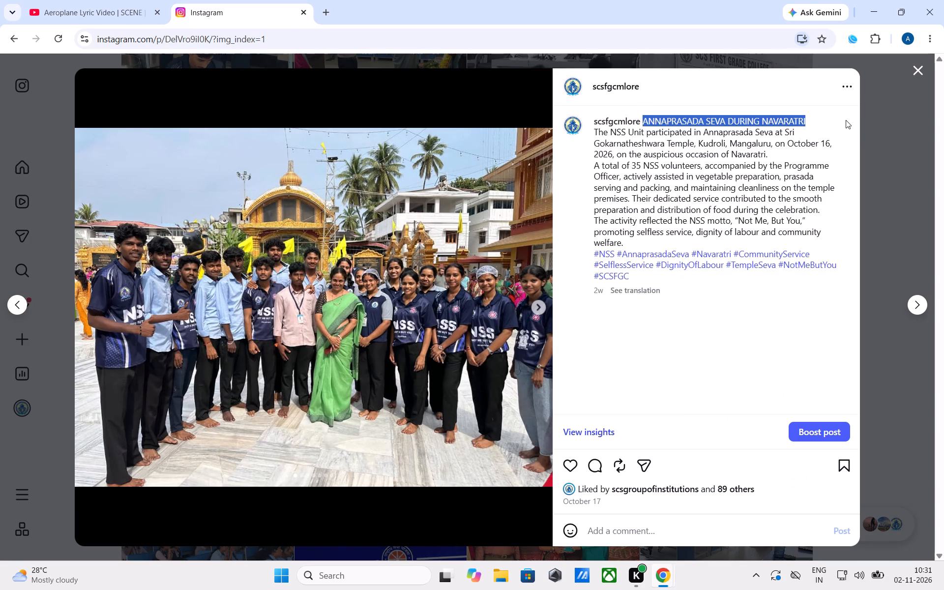
key("ctrl+c")
key("alt+Tab")
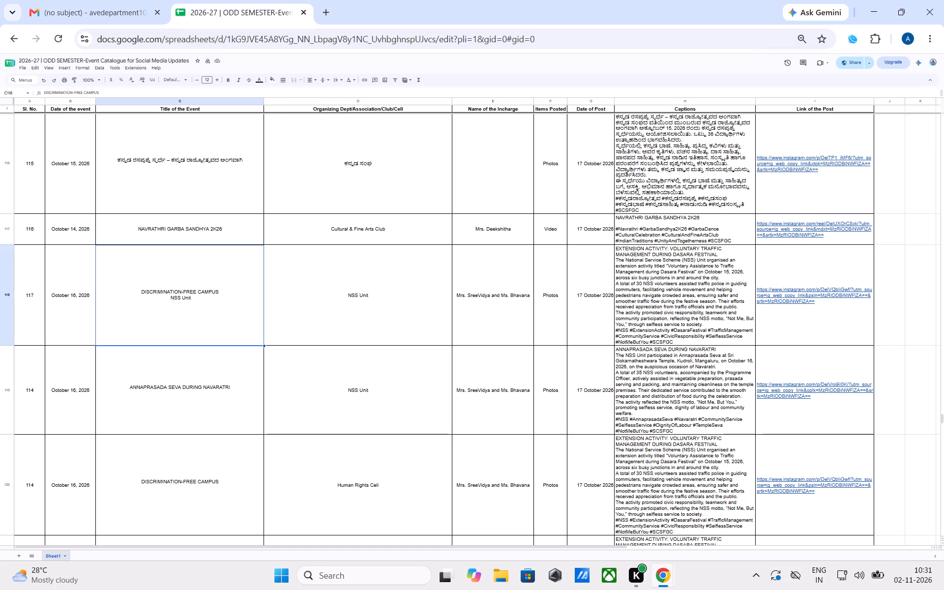
double_click(192, 287)
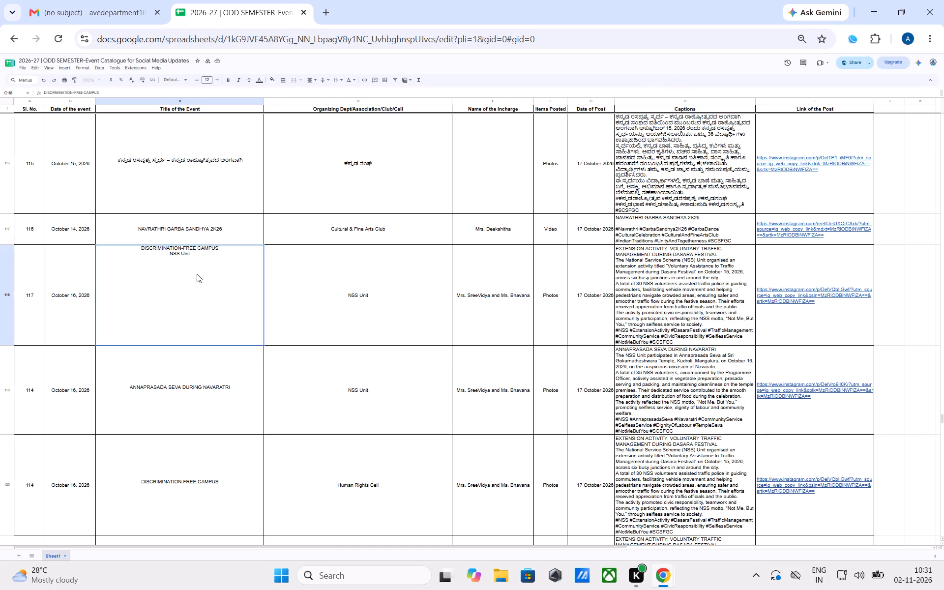
key("ctrl+a")
key("ctrl+v")
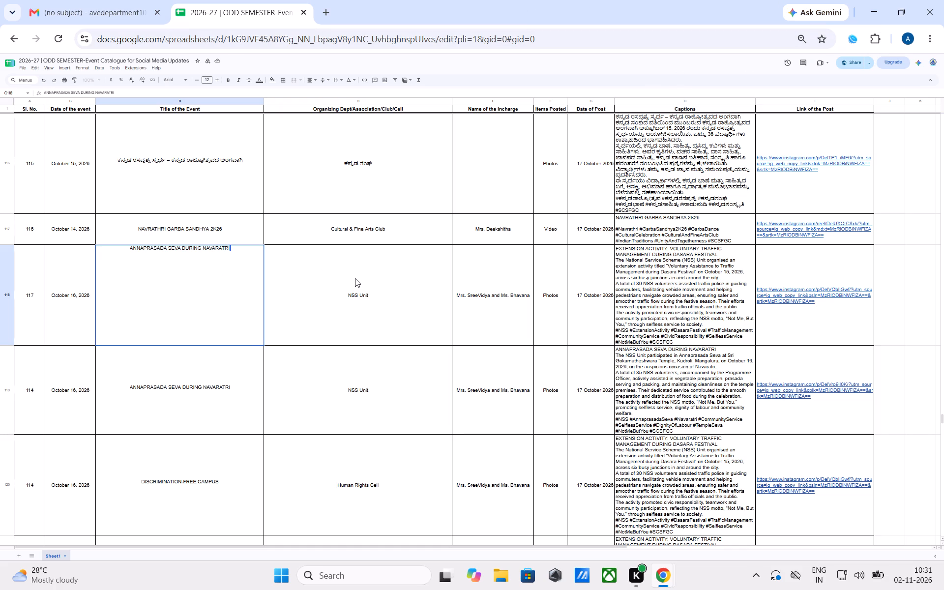
left_click(355, 278)
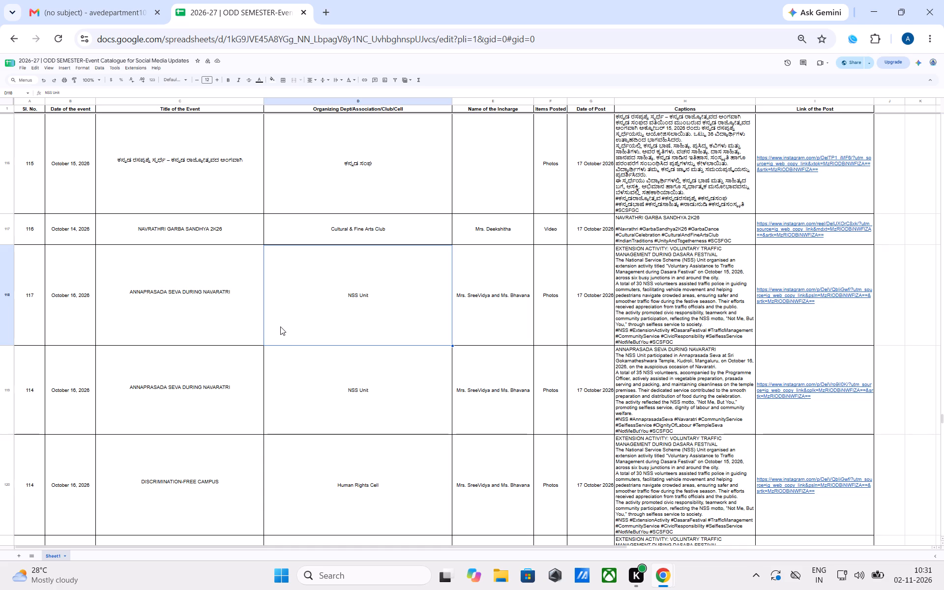
Copy the incharge names from the NSS traffic management event, Sl. No. 114, and replace the incharge names of Sl. No. 117 with them.
key("alt+Tab")
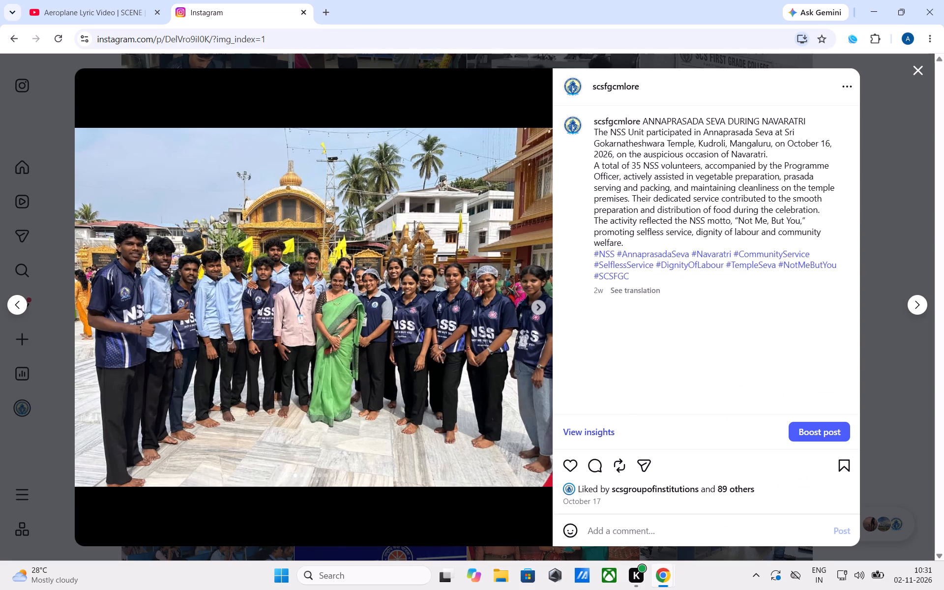
key("alt+Tab")
scroll(502, 232, "up", 1)
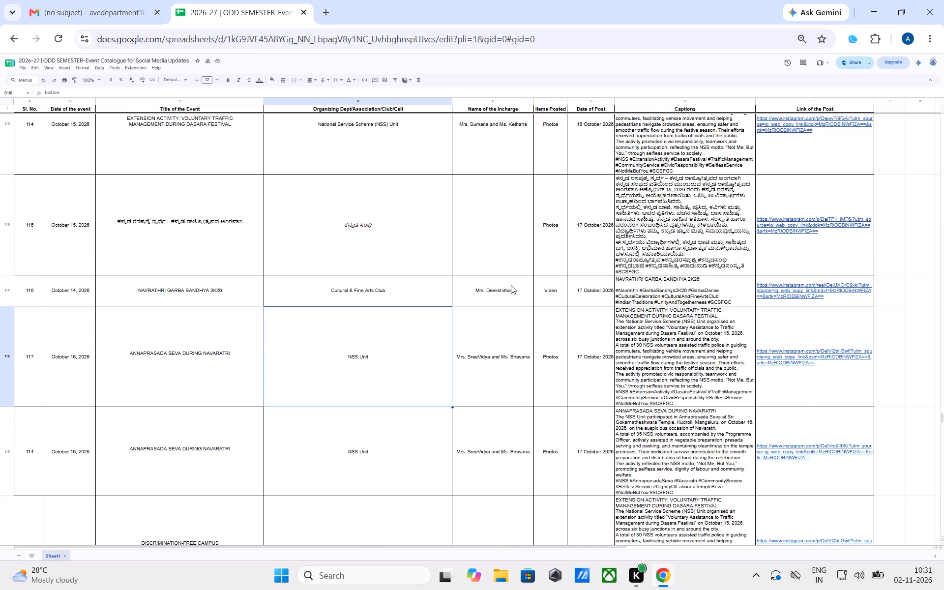
scroll(510, 285, "up", 1)
left_click(467, 218)
key("ctrl+c")
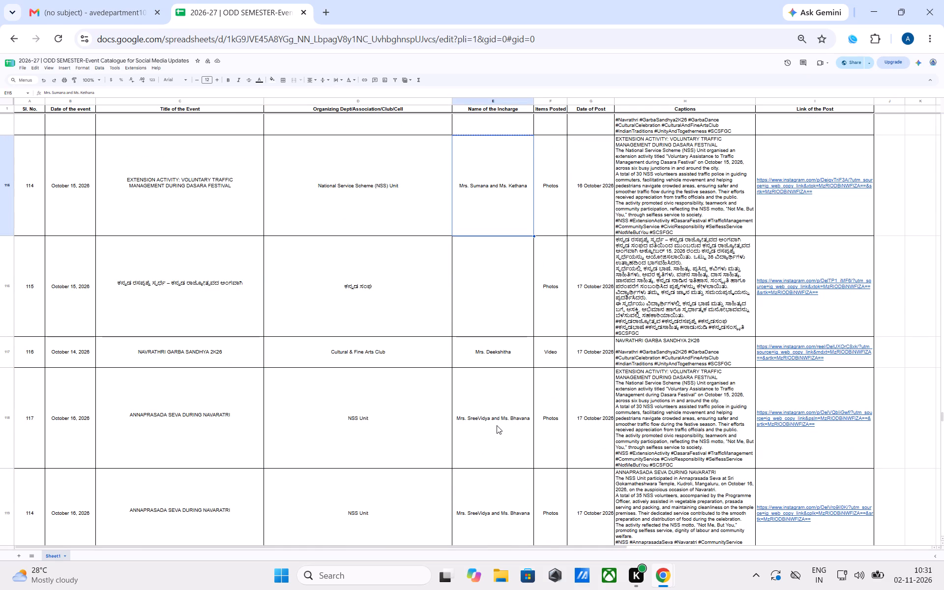
double_click(496, 425)
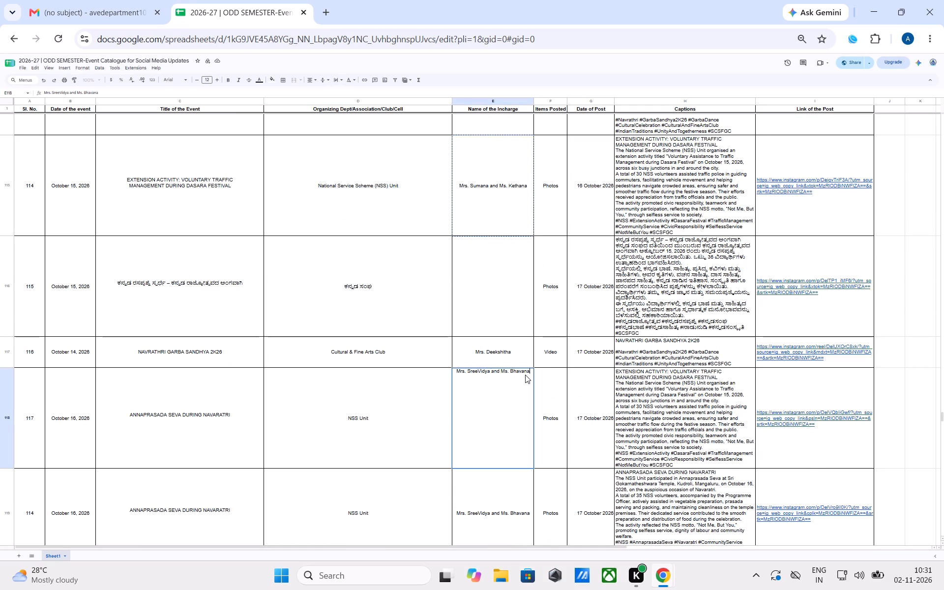
key("ctrl+a")
key("ctrl+v")
left_click(544, 389)
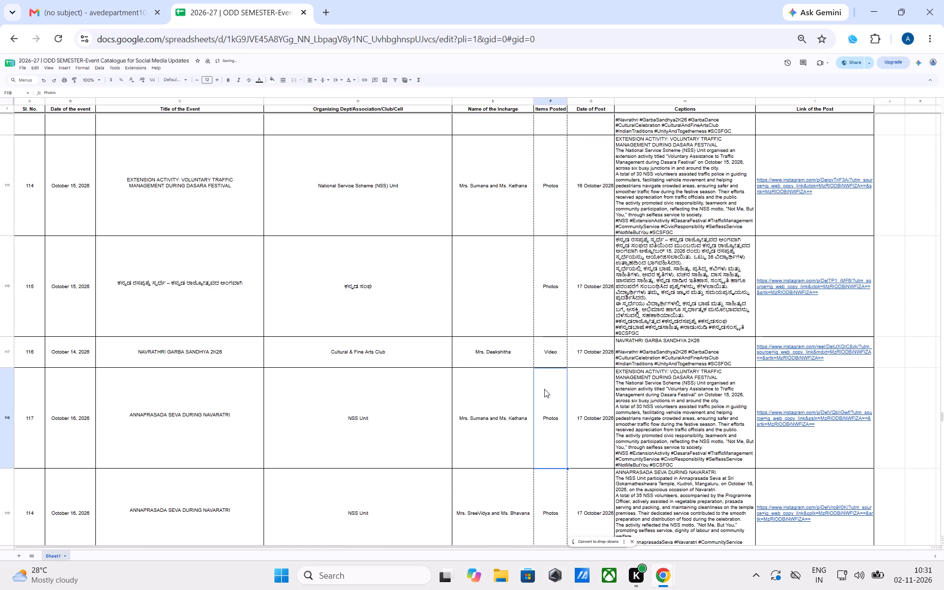
Copy the Annaprasada Seva post's full caption with hashtags from Instagram and replace the whole caption of Sl. No. 117 with it.
key("alt+Tab")
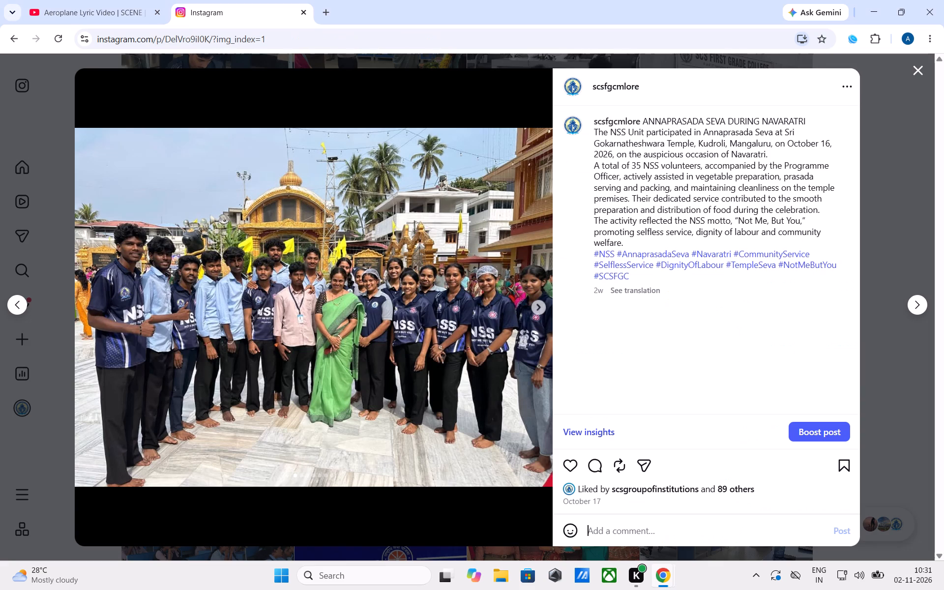
left_click_drag(645, 119, 718, 259)
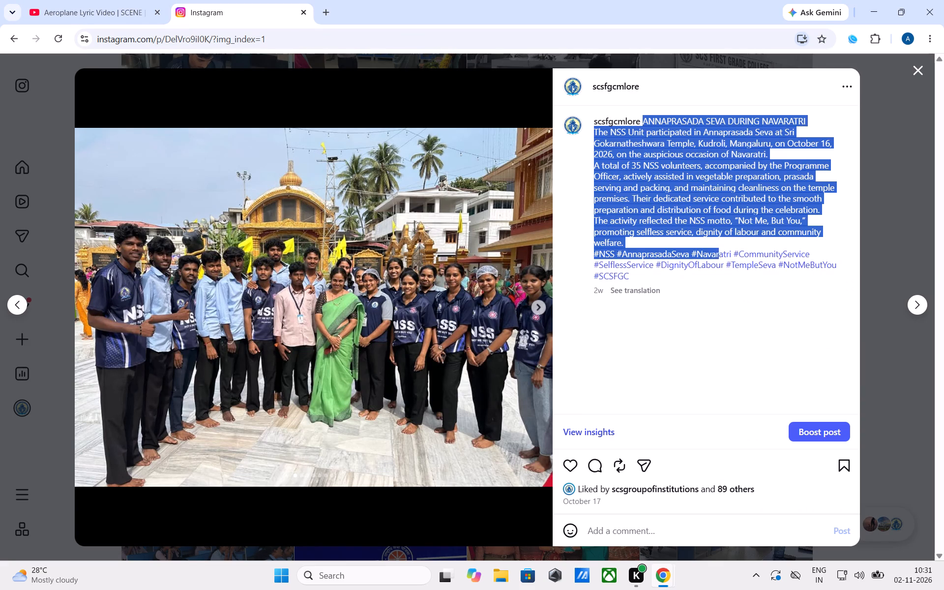
left_click_drag(718, 259, 723, 275)
key("ctrl+c")
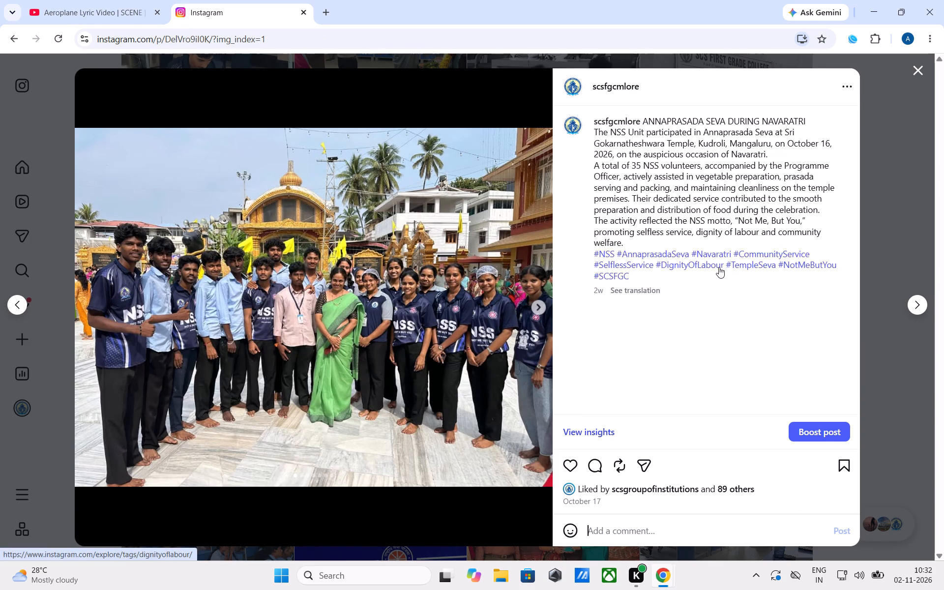
key("alt+Tab")
double_click(698, 421)
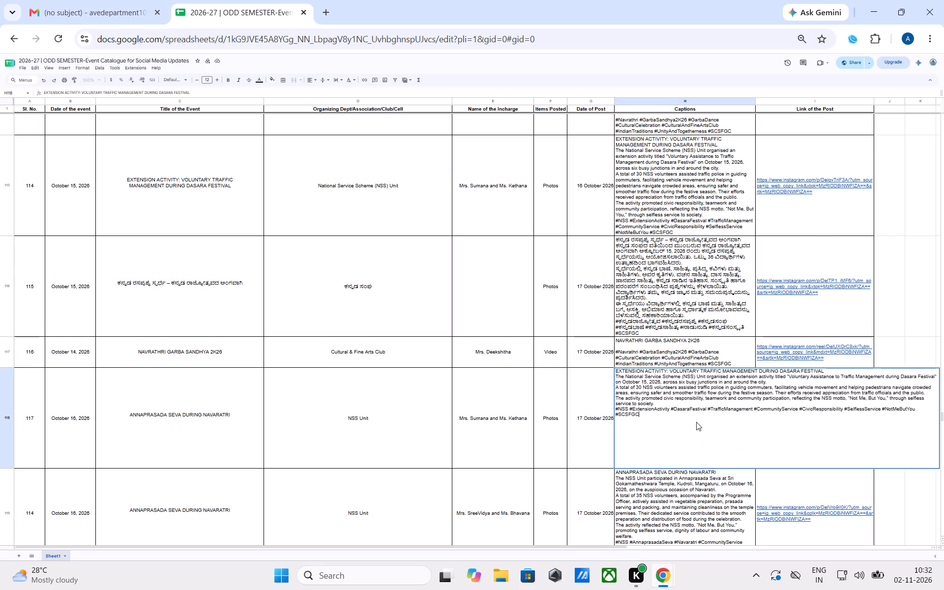
key("ctrl+a")
key("ctrl+v")
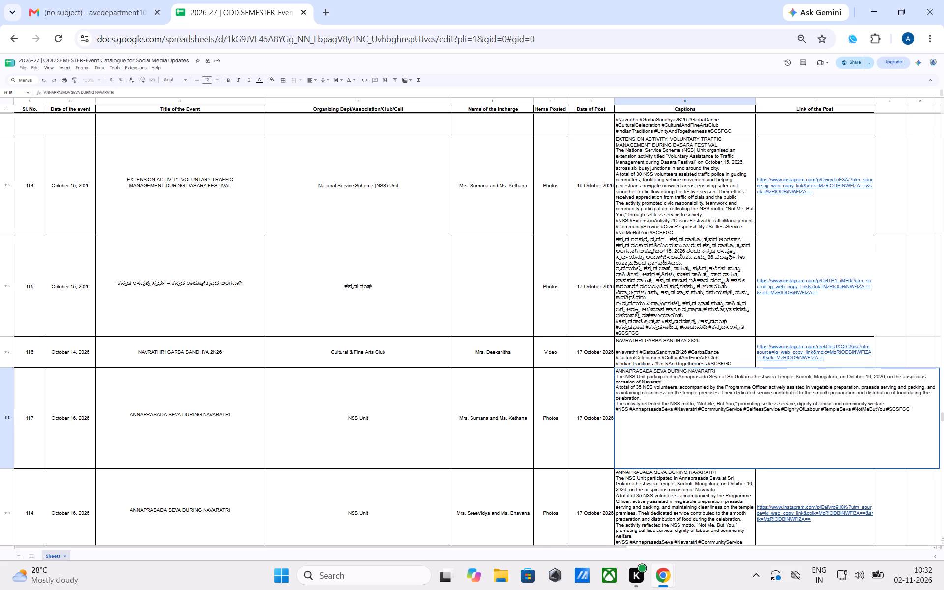
left_click(585, 401)
Copy the link of the Annaprasada Seva Instagram post and replace the post link of Sl. No. 117 with it.
key("alt+Tab")
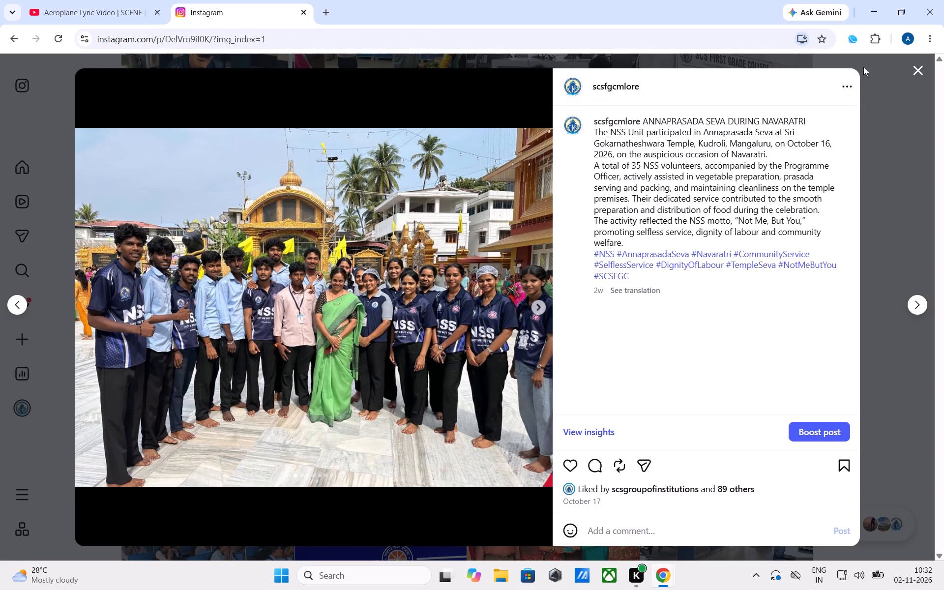
left_click(846, 93)
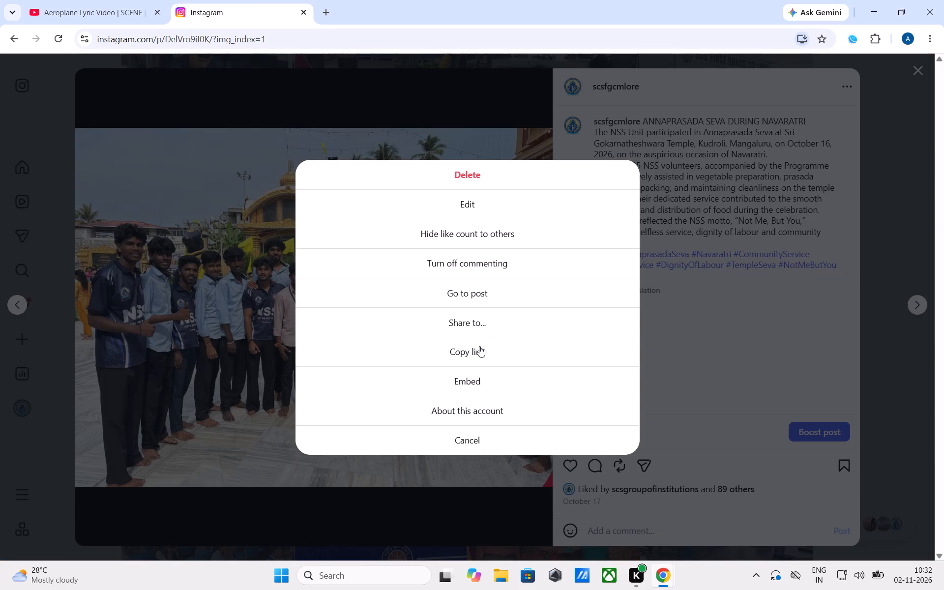
left_click(479, 347)
key("alt+Tab")
left_click(820, 392)
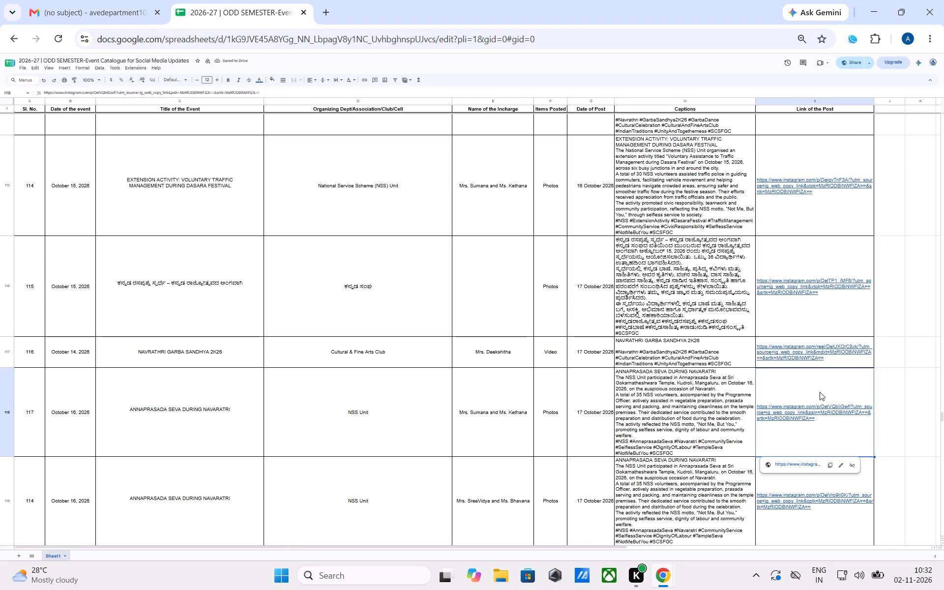
key("ctrl+v")
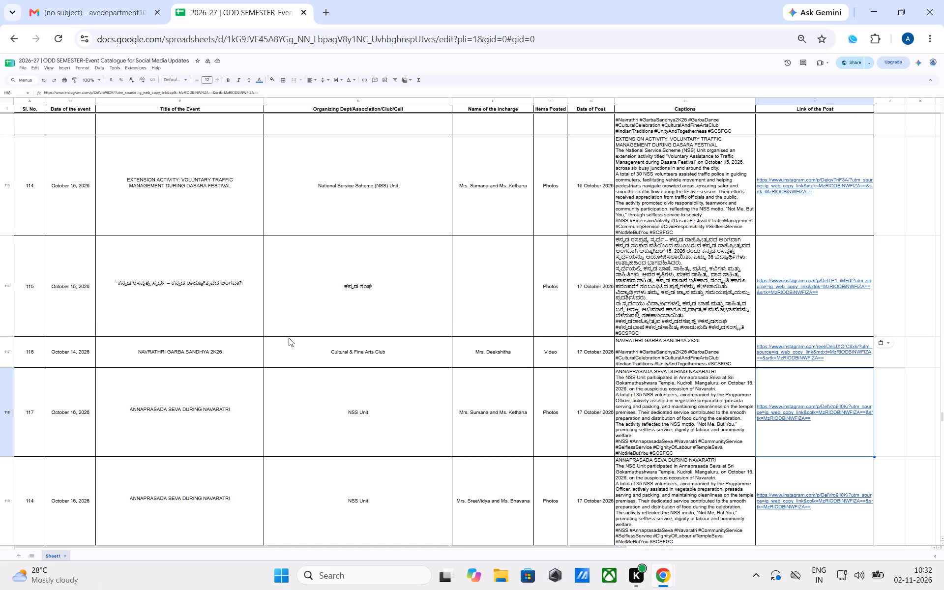
Open the serial number of the second ANNAPRASADA SEVA DURING NAVARATRI entry for editing.
double_click(37, 510)
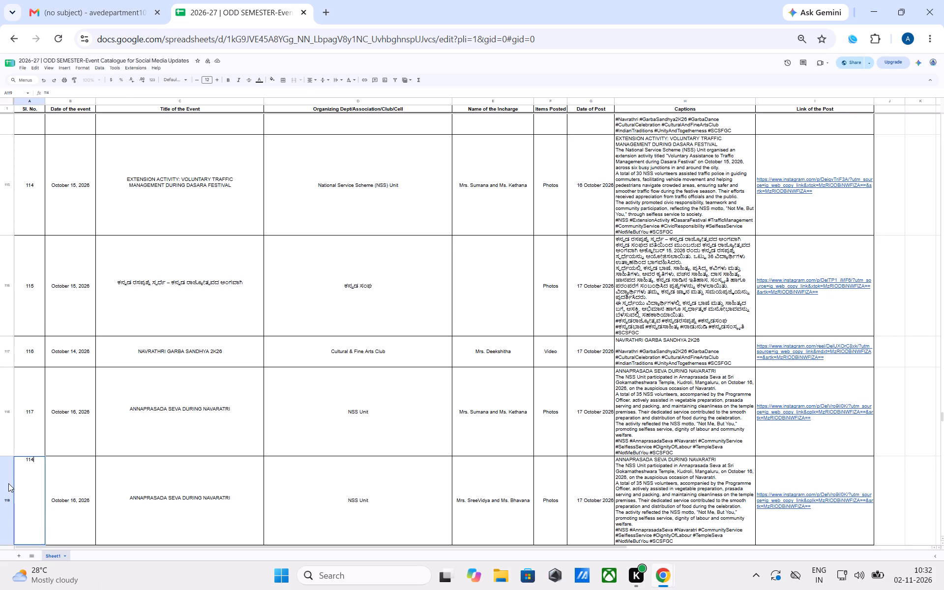
Set the serial number of the second ANNAPRASADA SEVA DURING NAVARATRI entry to 118.
key("BackSpace")
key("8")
left_click(77, 476)
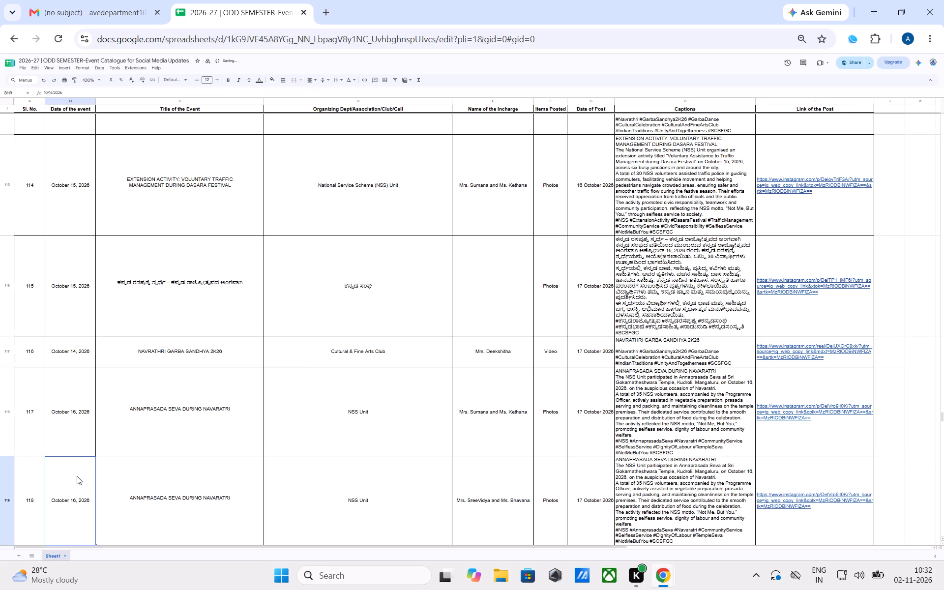
Replace the caption of entry 118 with the full caption of the next Instagram post, starting "PU students, your talent deserves a bigger stage!".
scroll(77, 476, "down", 2)
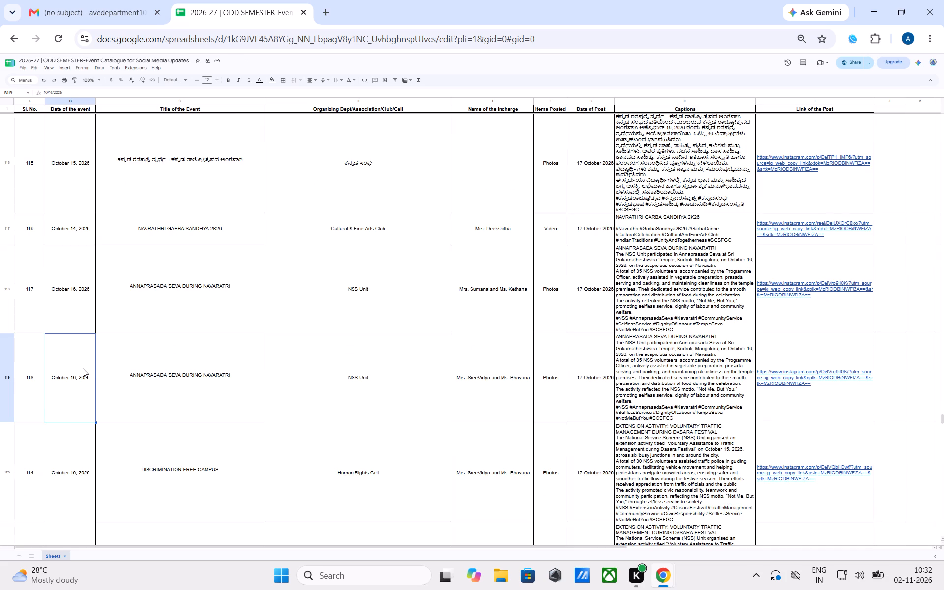
key("alt+Tab")
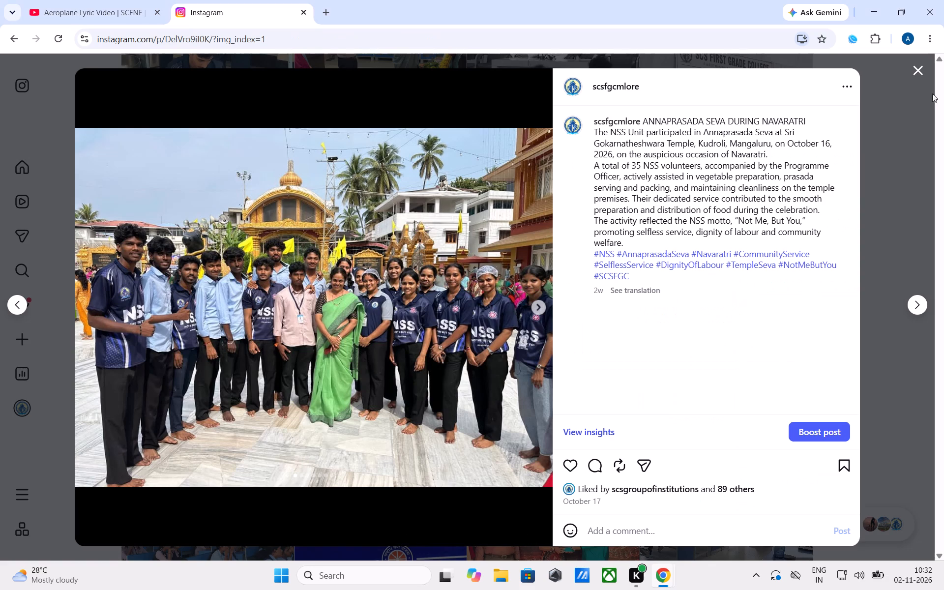
left_click(6, 297)
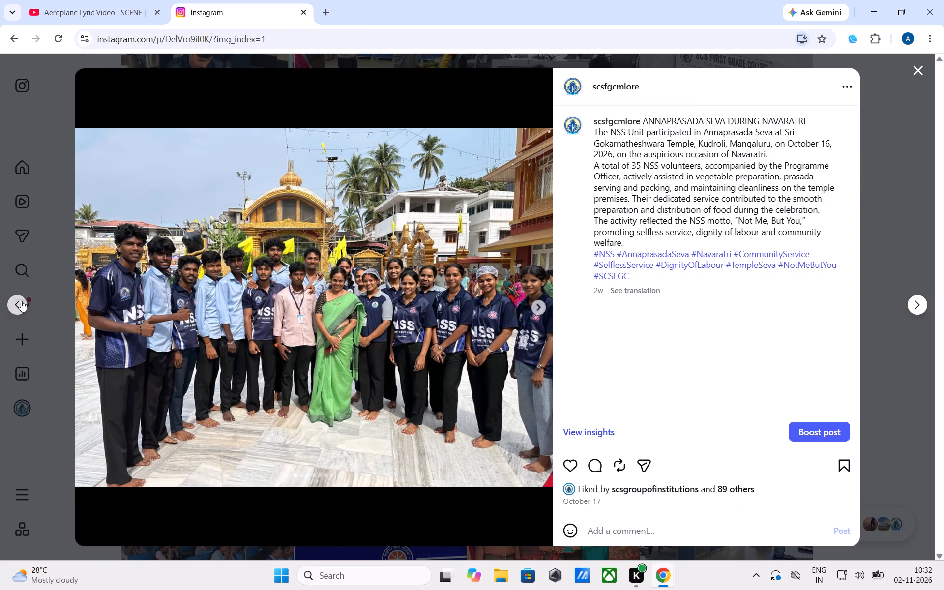
left_click(20, 301)
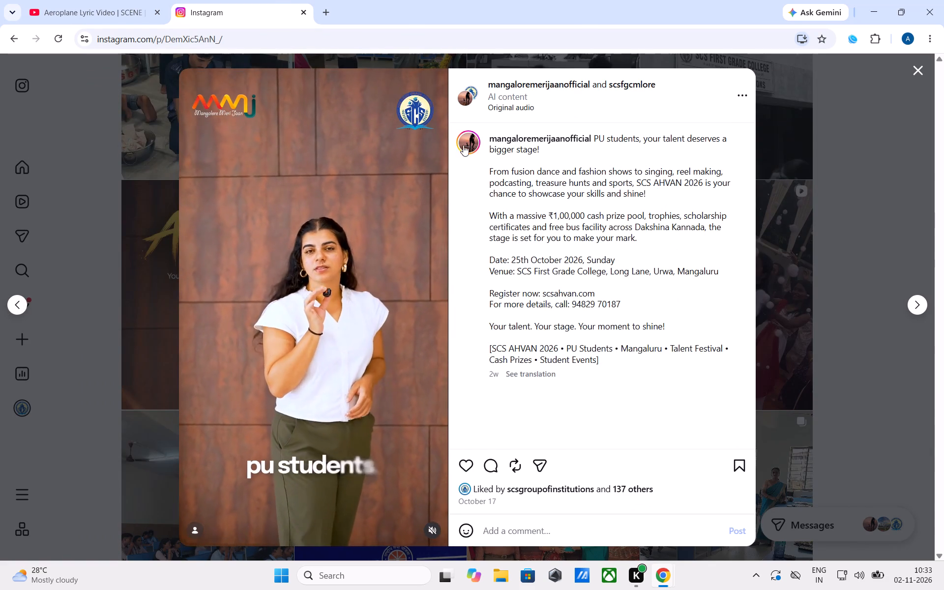
left_click_drag(595, 139, 630, 305)
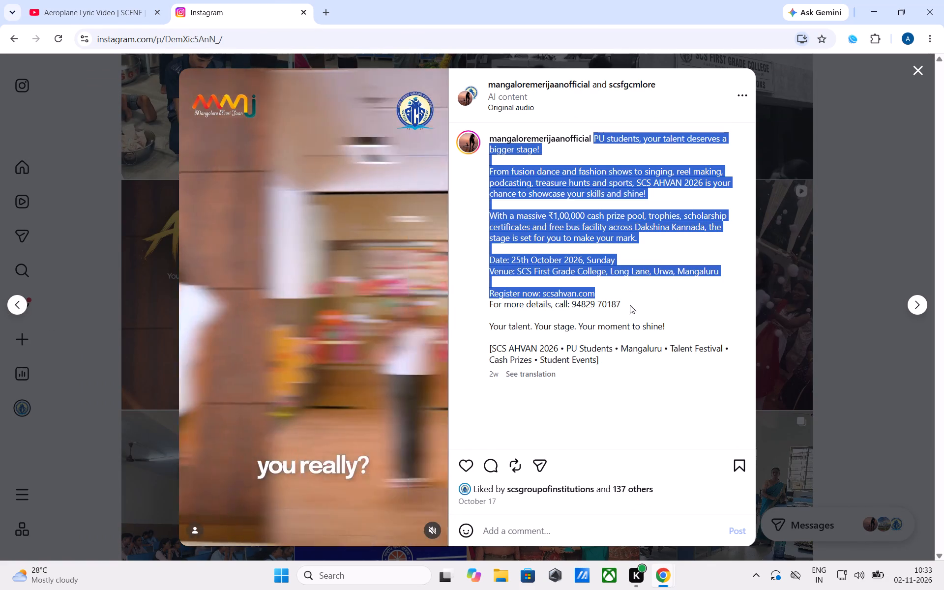
left_click_drag(630, 305, 636, 359)
key("ctrl+c")
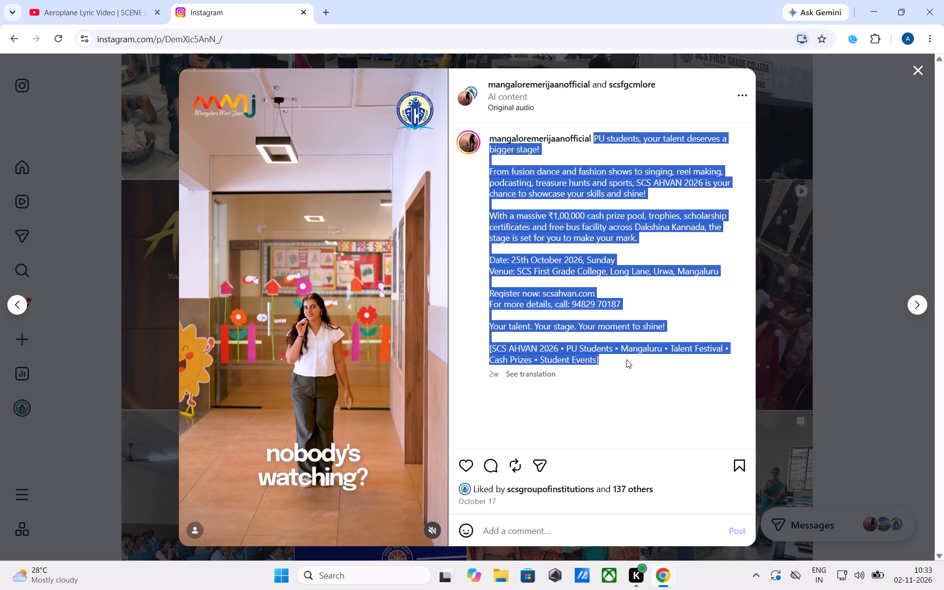
key("alt+Tab")
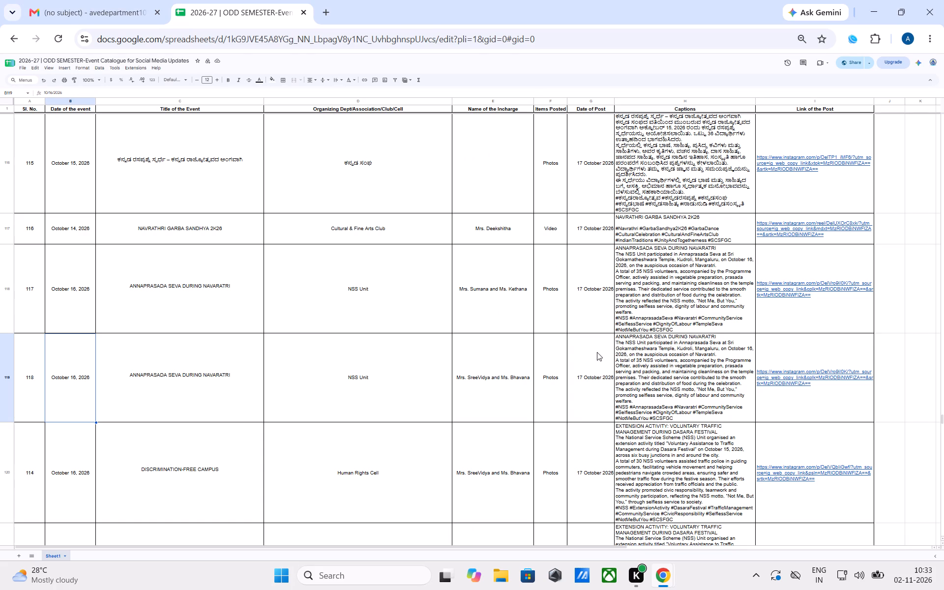
double_click(645, 343)
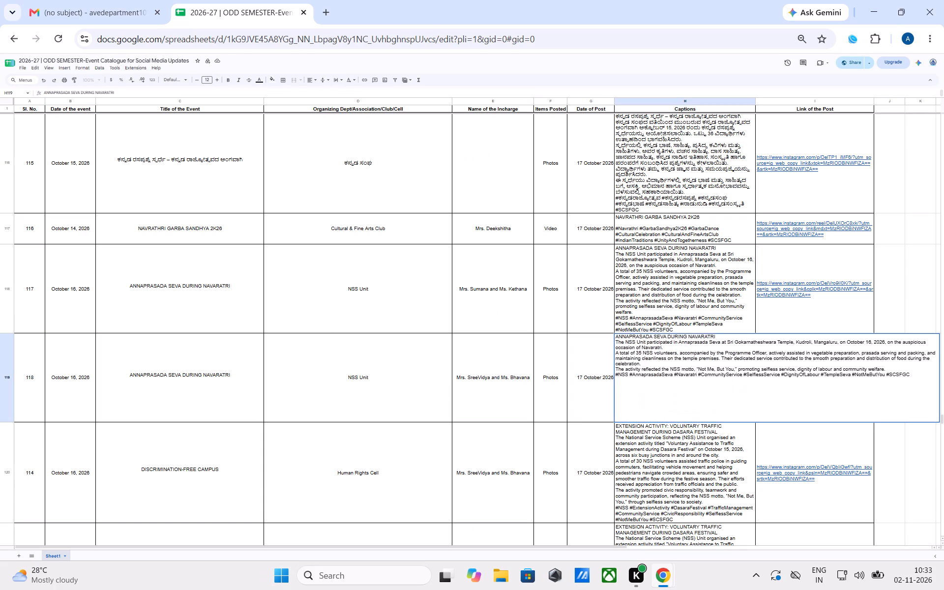
key("ctrl+a")
key("ctrl+v")
left_click(589, 363)
Set the event date of entry 118 to October 17, 2026, matching the Instagram post's date.
key("alt+Tab")
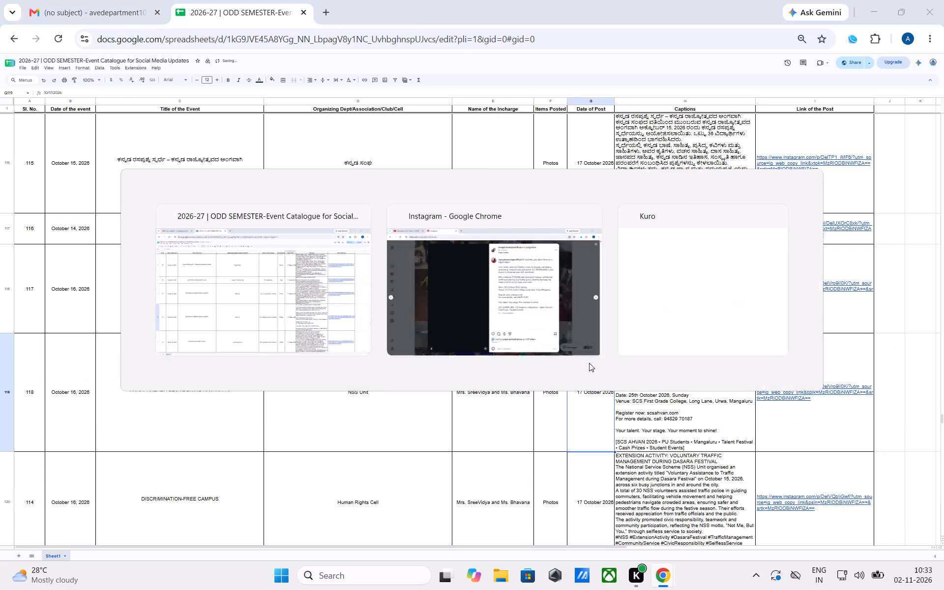
key("alt+Tab")
key("alt+Tab")
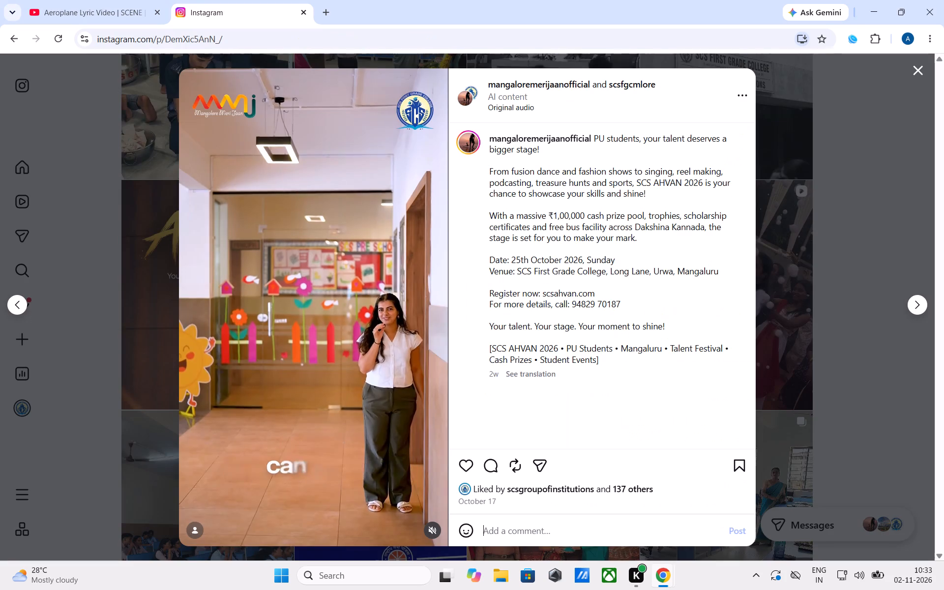
key("alt+Tab")
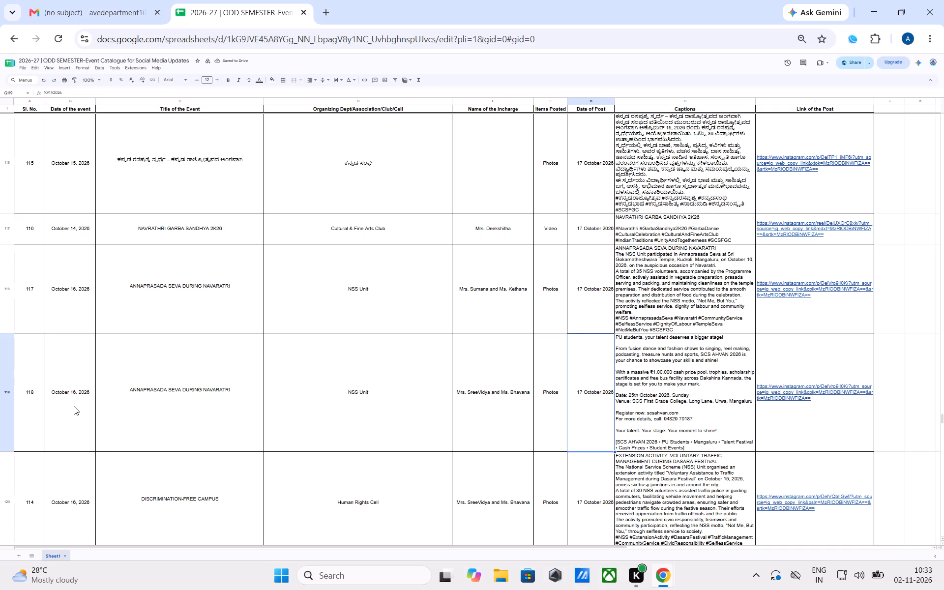
double_click(74, 406)
left_click(88, 496)
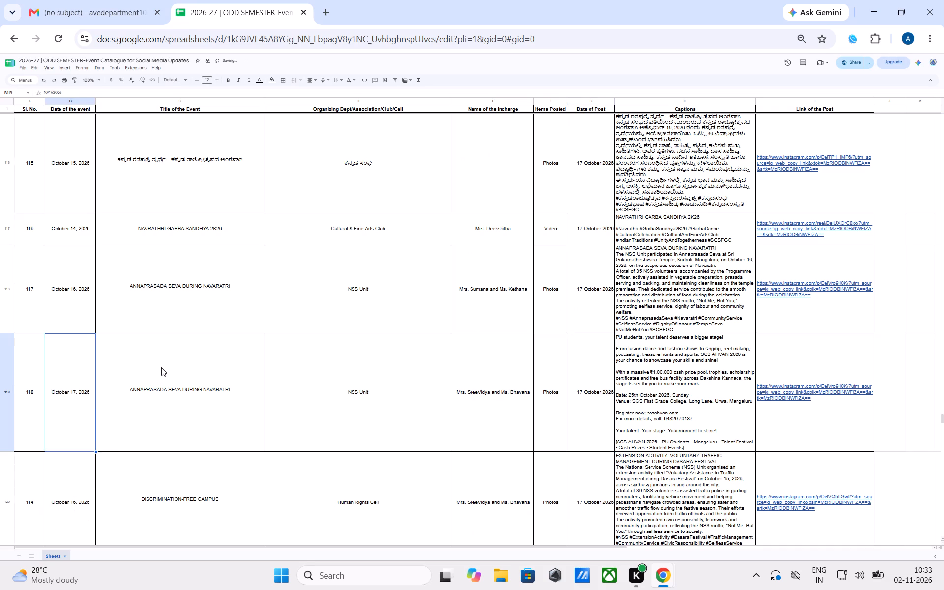
Replace the event title of entry 118 with "SCS AHVAN 2026", copied from the Instagram post's caption.
left_click(161, 367)
key("alt+Tab")
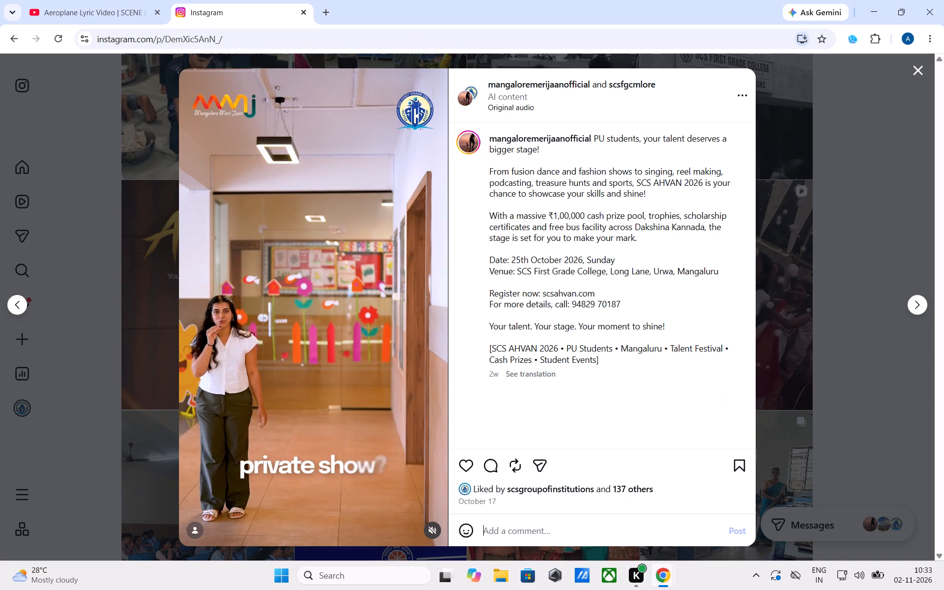
left_click_drag(637, 182, 706, 184)
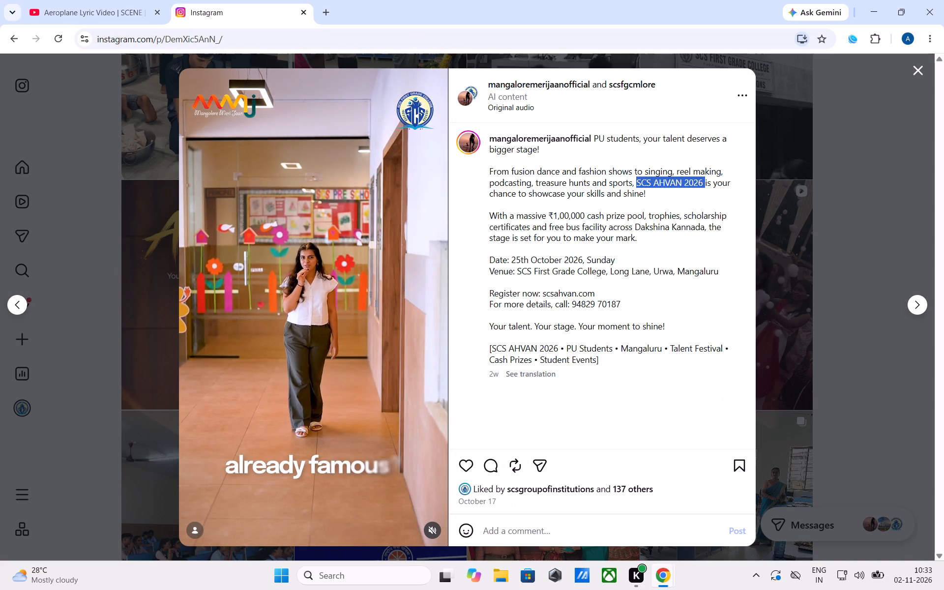
left_click_drag(706, 184, 703, 184)
key("ctrl+c")
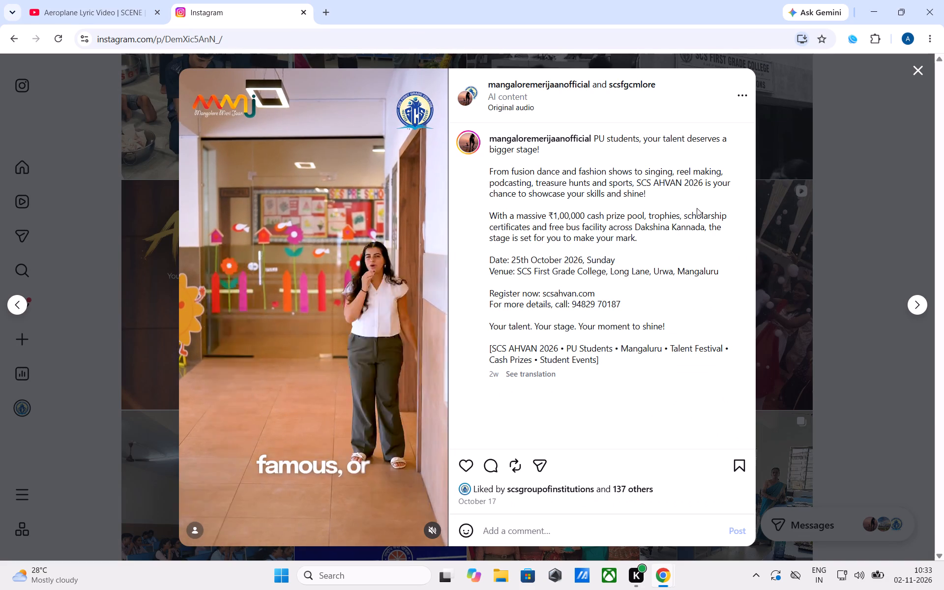
key("alt+Tab")
double_click(213, 421)
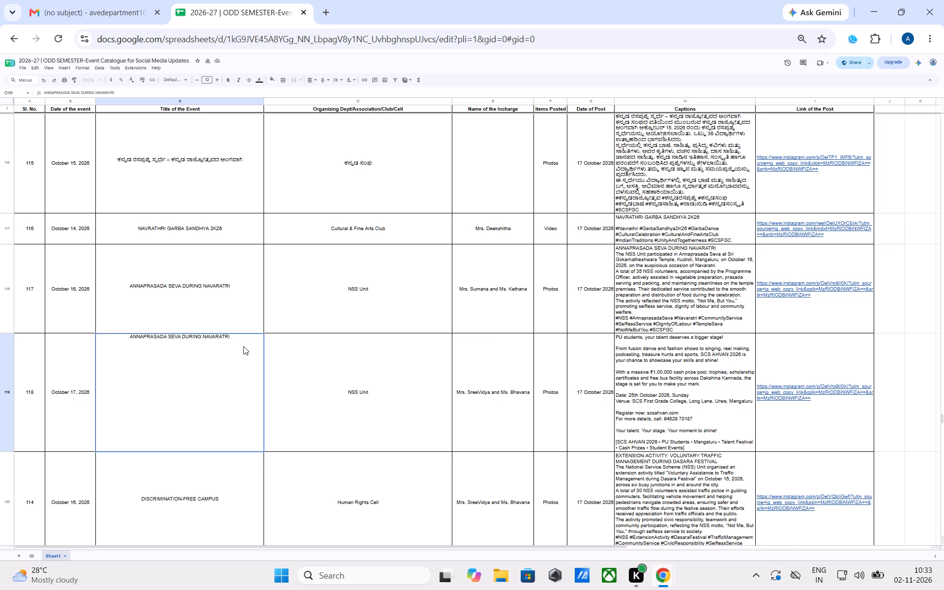
key("ctrl+a")
key("ctrl+v")
left_click(380, 420)
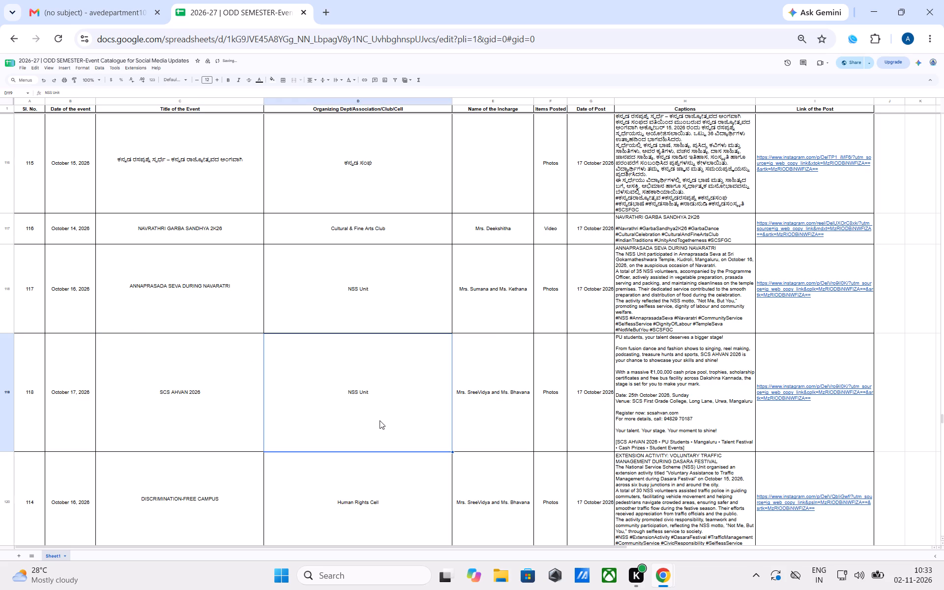
Clear the incharge name of the SCS AHVAN 2026 entry after checking the Instagram post.
key("alt+Tab")
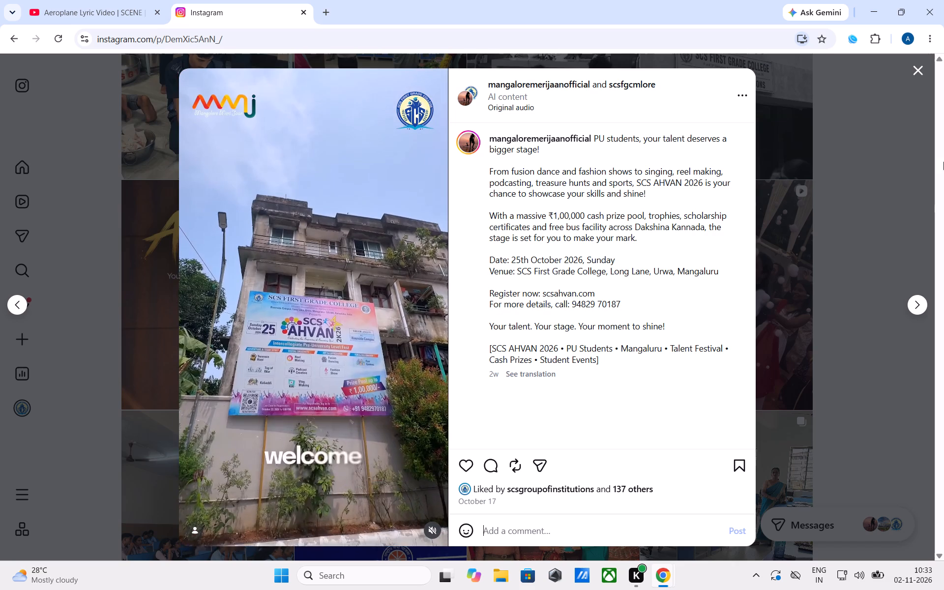
key("alt+Tab")
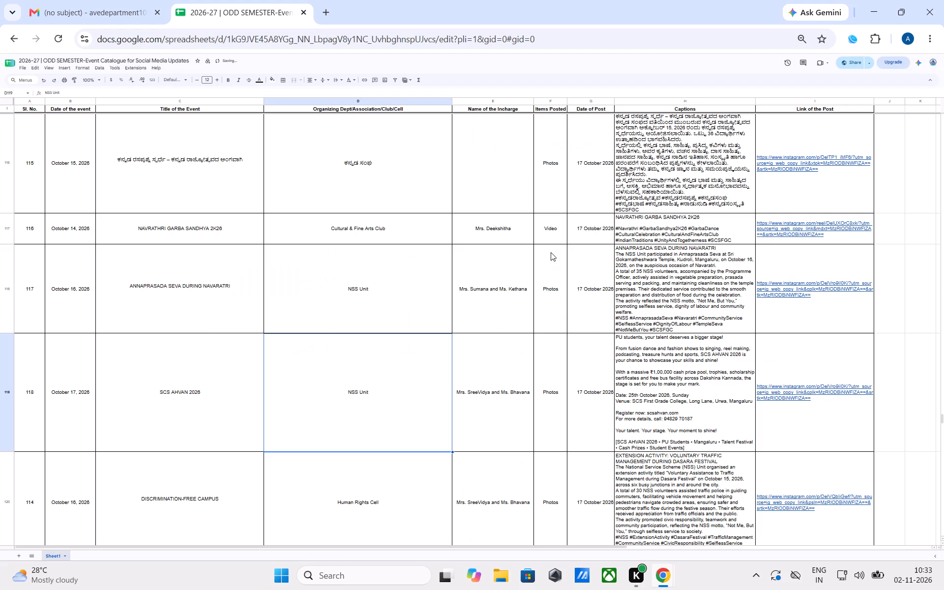
left_click(476, 385)
key("alt+Tab")
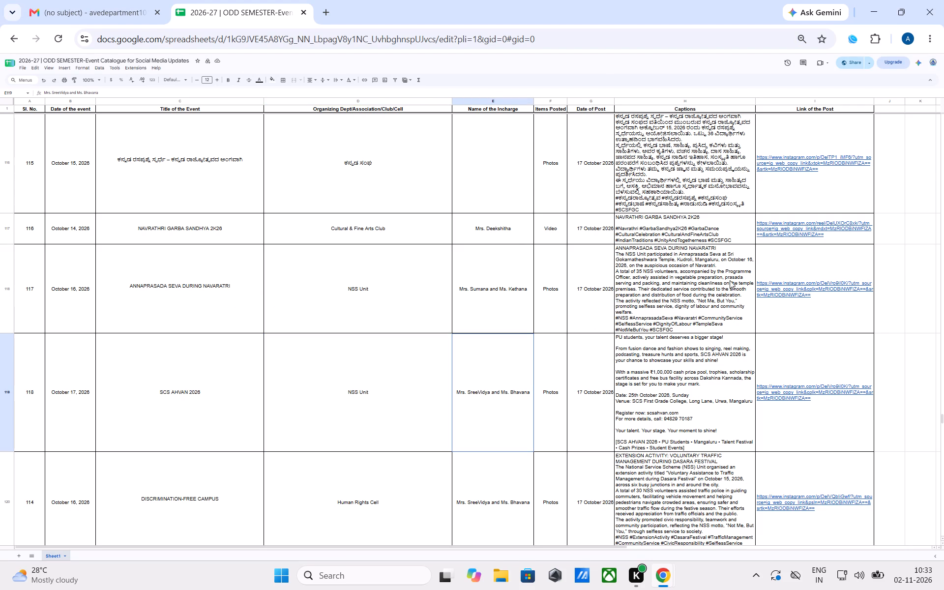
key("alt+Tab")
key("Delete")
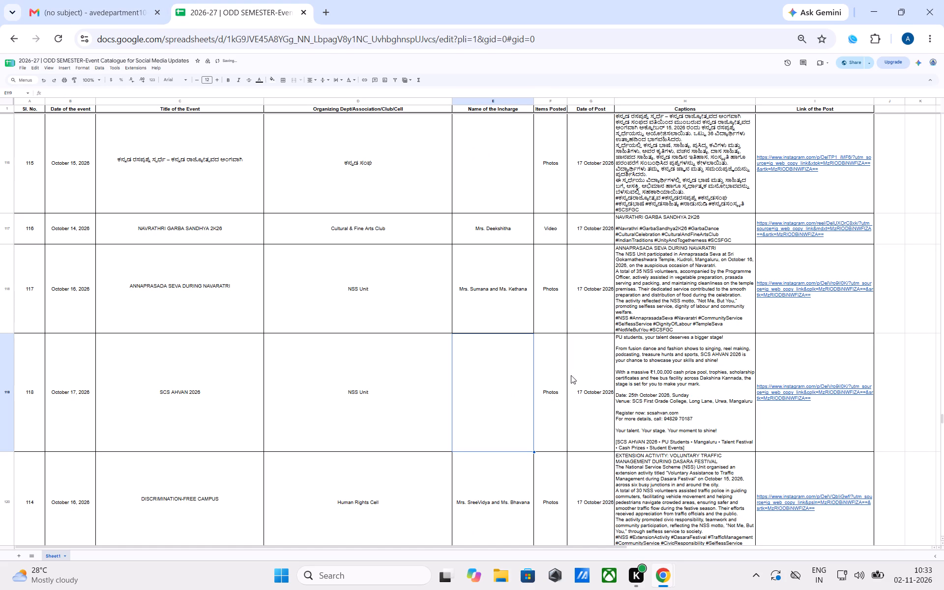
Set the items posted for the SCS AHVAN 2026 entry to Video.
left_click(560, 378)
left_click(560, 378)
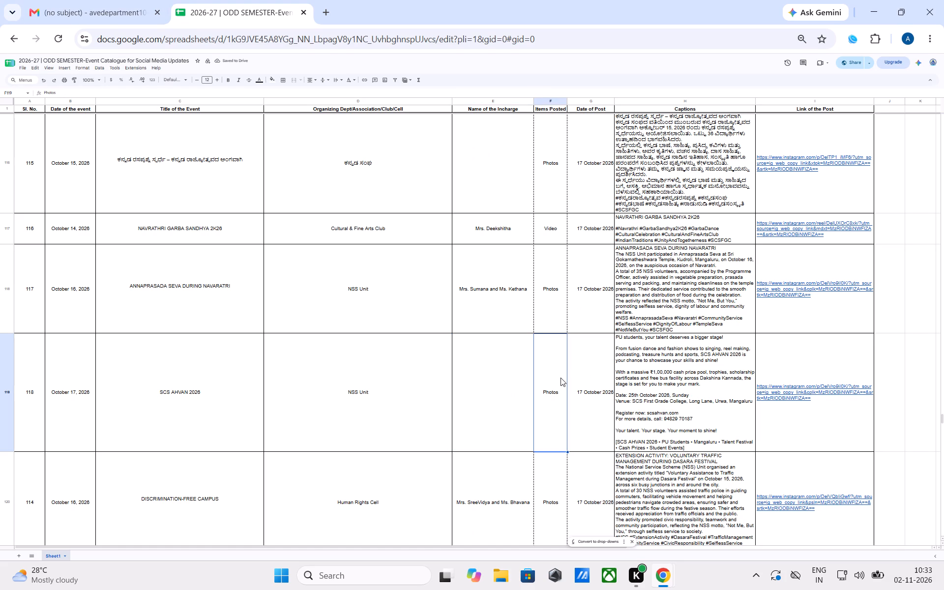
key("BackSpace")
key("BackSpace")
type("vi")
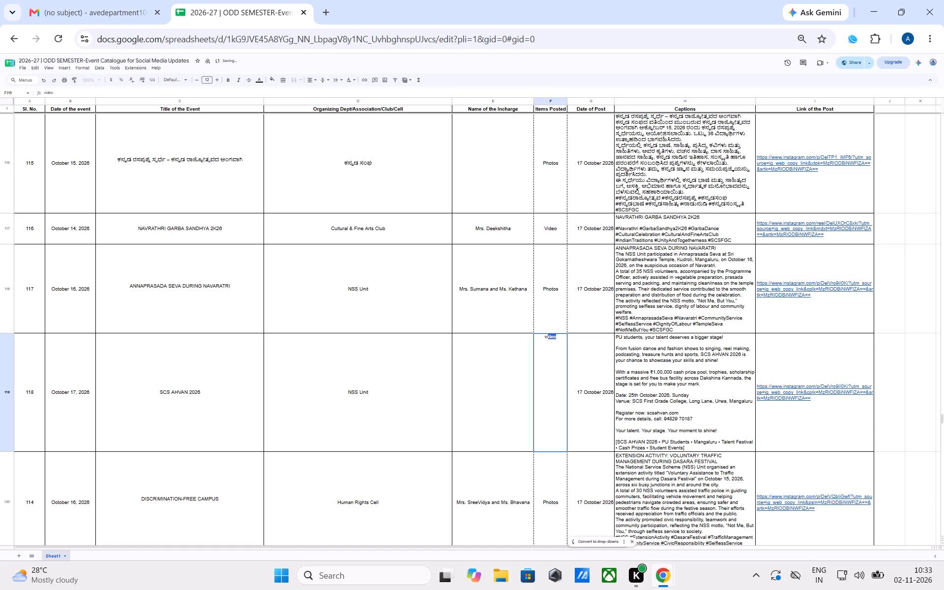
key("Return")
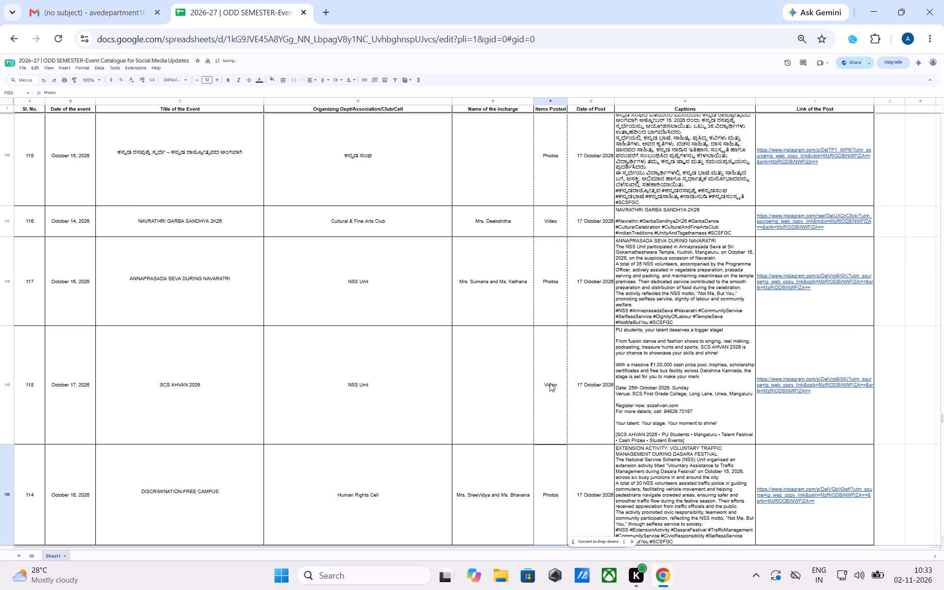
Copy the link of the SCS AHVAN 2026 Instagram post and paste it over the post link of entry 118.
left_click(607, 407)
key("alt+Tab")
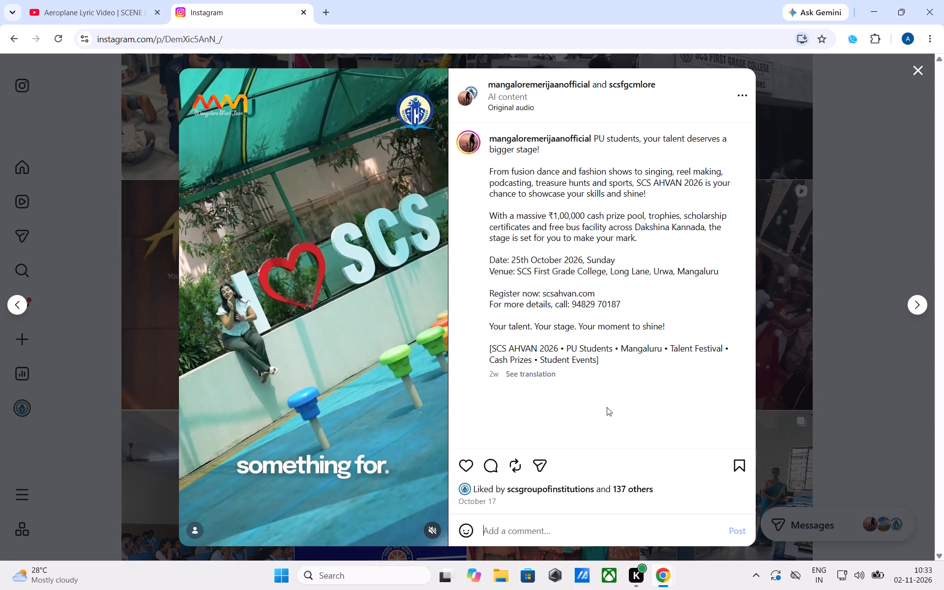
key("alt+Tab")
key("alt+Tab")
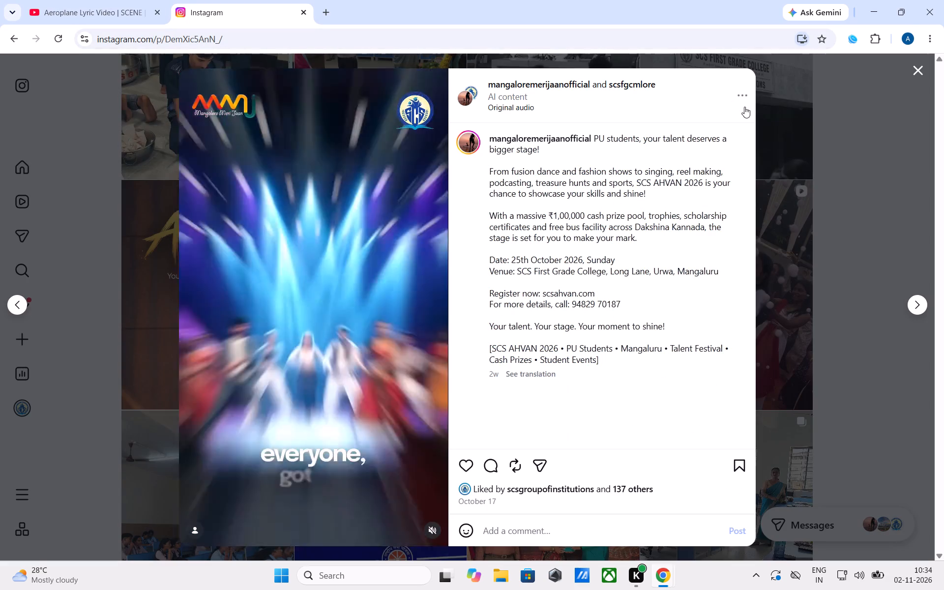
left_click(740, 91)
left_click(475, 295)
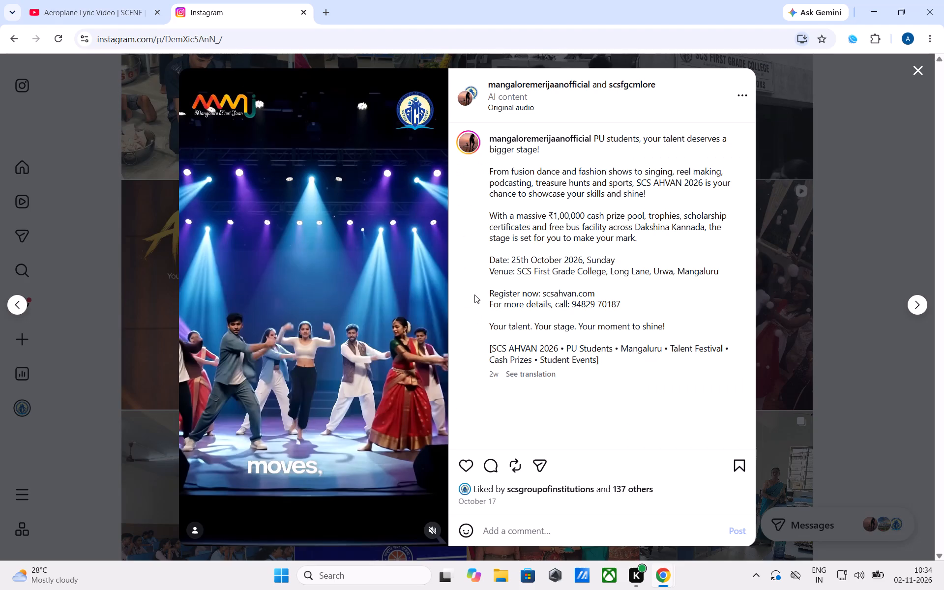
key("alt+Tab")
left_click(817, 352)
key("ctrl+v")
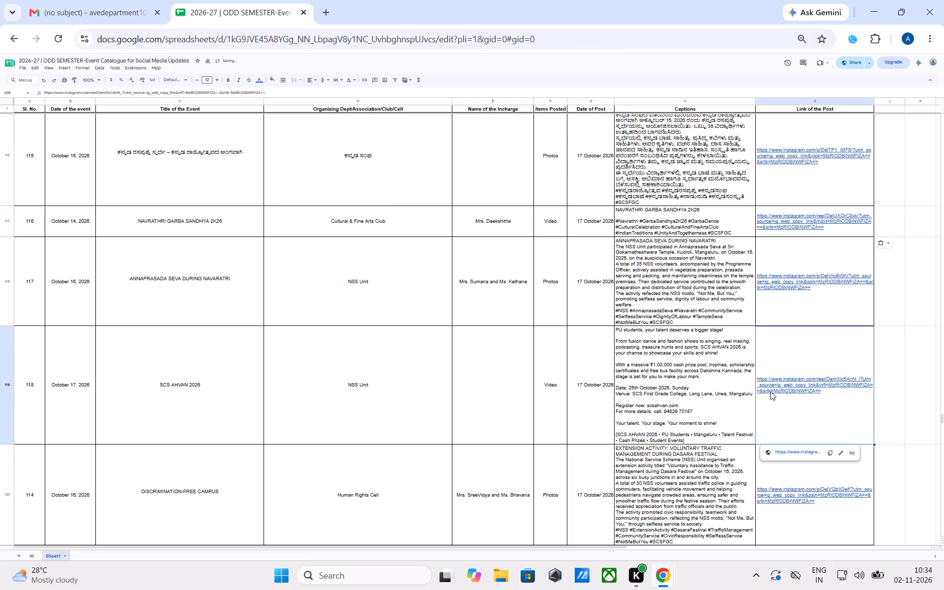
Set the serial number of the DISCRIMINATION-FREE CAMPUS entry to 119.
double_click(28, 477)
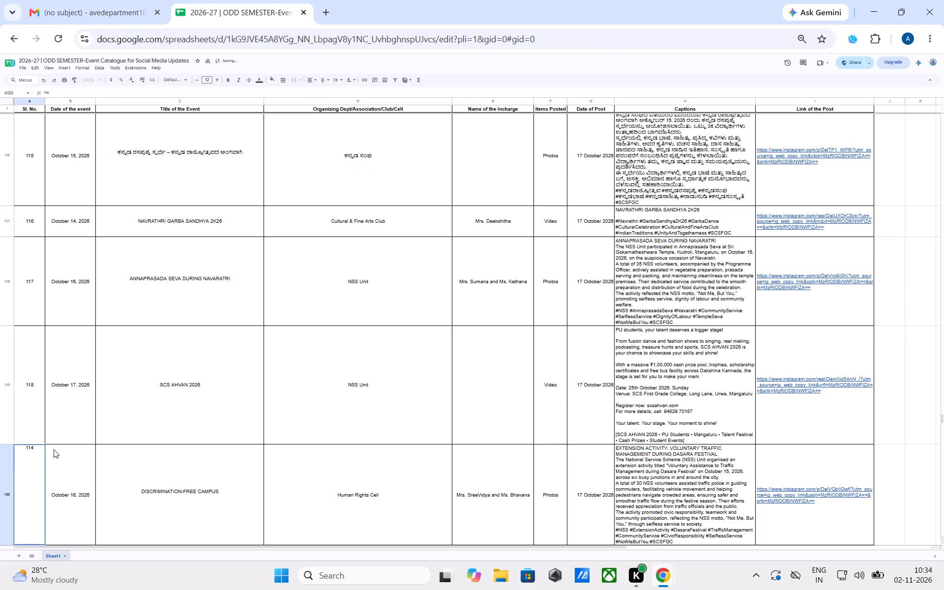
key("BackSpace")
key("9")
left_click(89, 465)
Replace the caption of entry 119 with the caption of the next Instagram post, starting "THE WAIT IS OVER!" and ending with its hashtags.
key("alt+Tab")
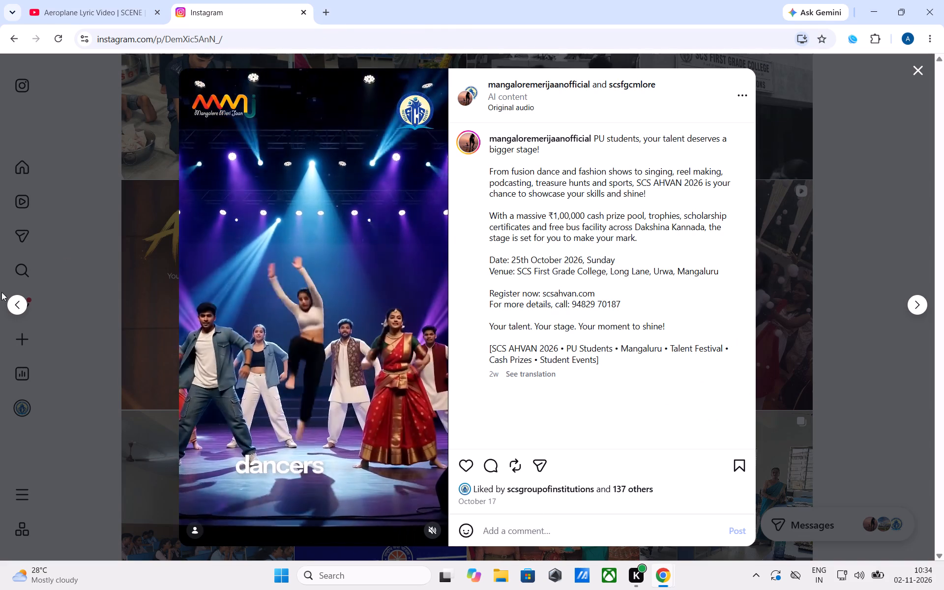
left_click(17, 310)
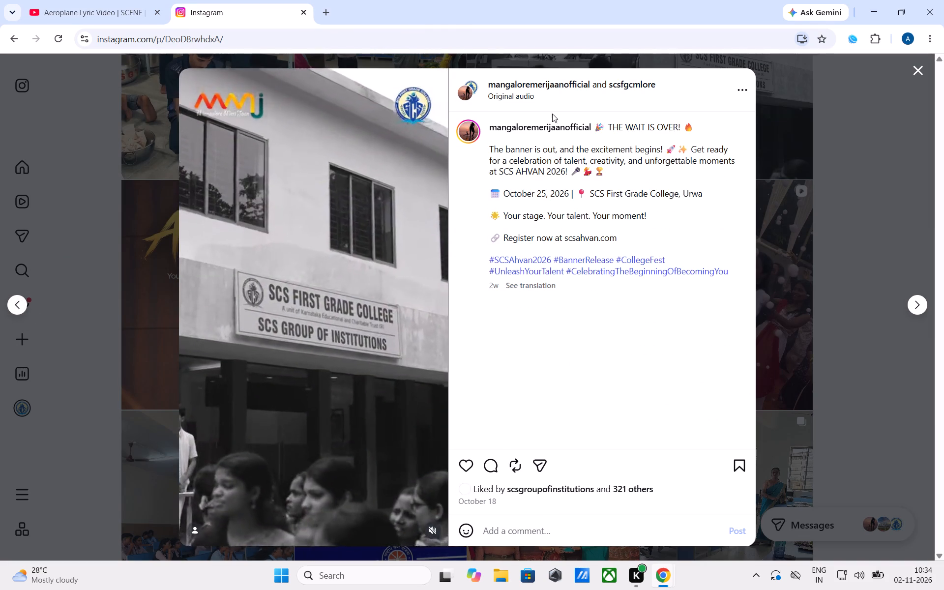
left_click_drag(596, 125, 760, 273)
key("ctrl+c")
key("alt+Tab")
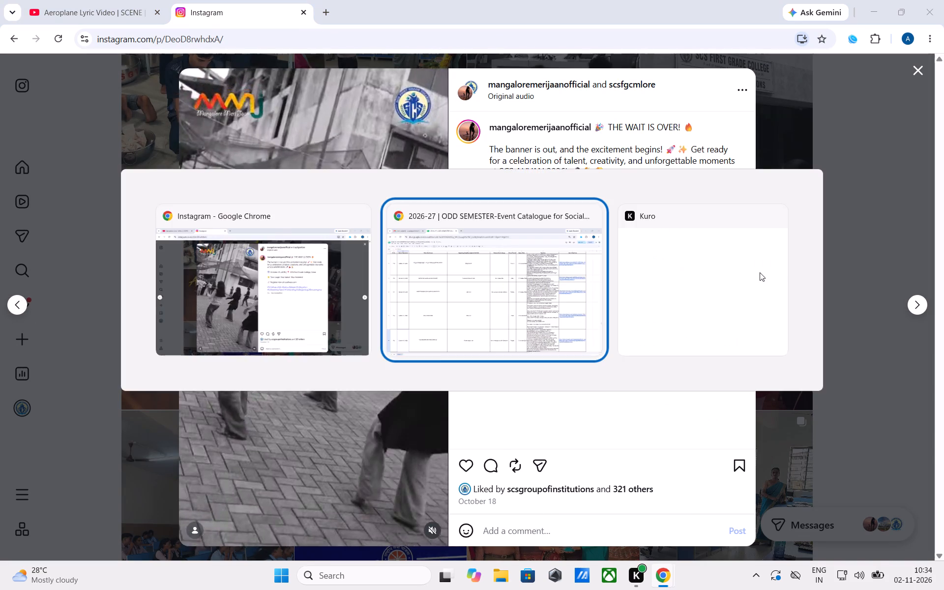
double_click(663, 466)
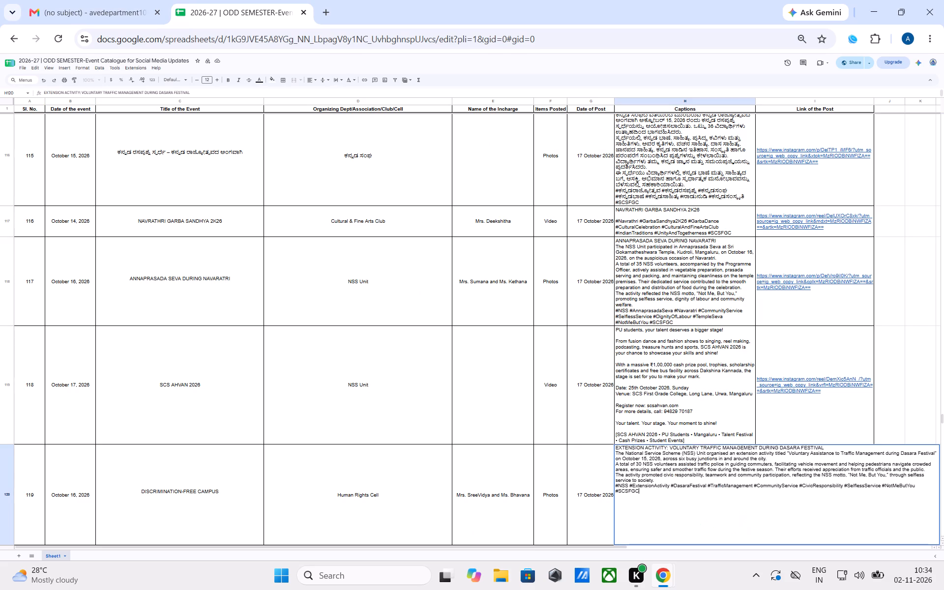
key("ctrl+a")
key("ctrl+v")
left_click(599, 504)
key("alt+Tab")
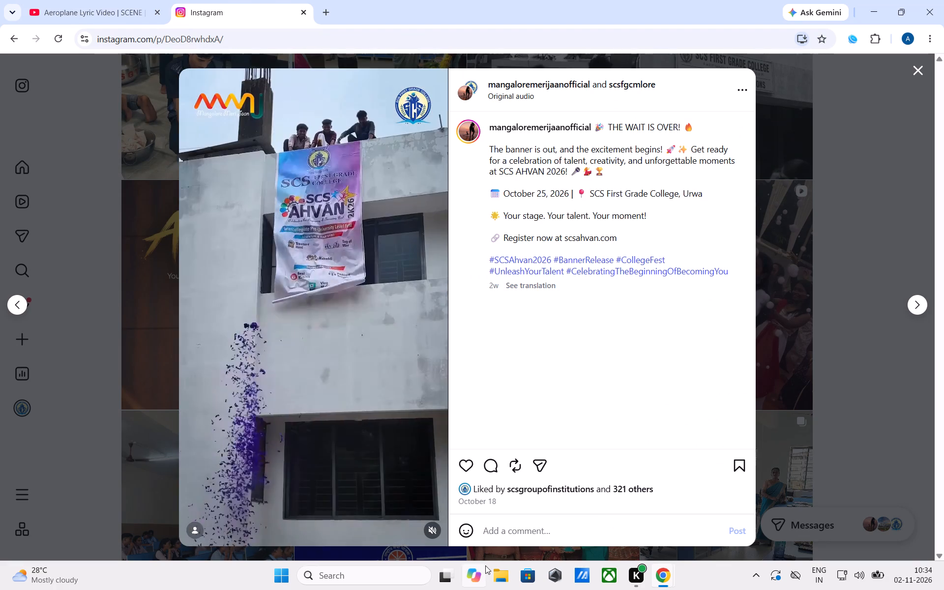
Set the date of post of entry 119 to 18 October 2026.
key("alt+Tab")
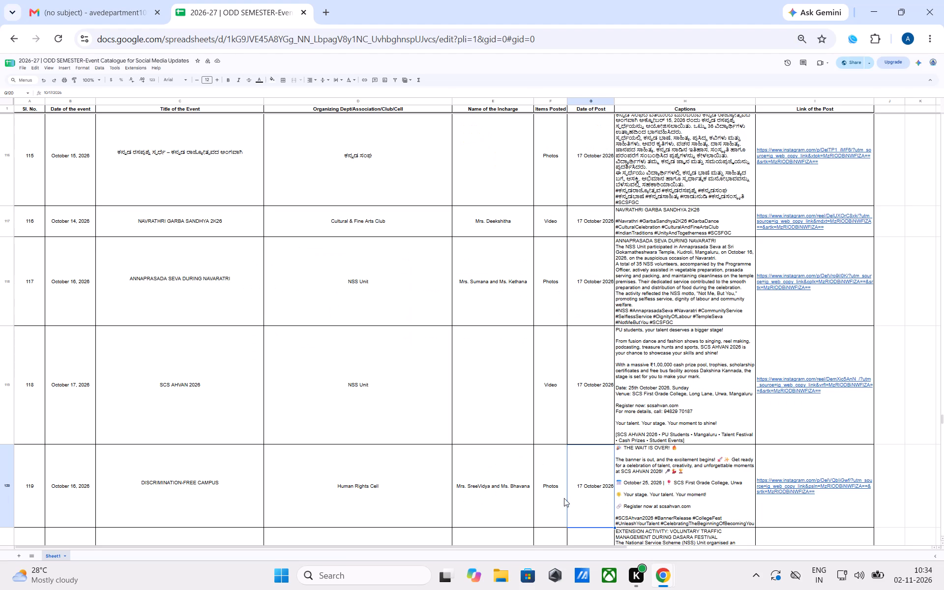
double_click(583, 480)
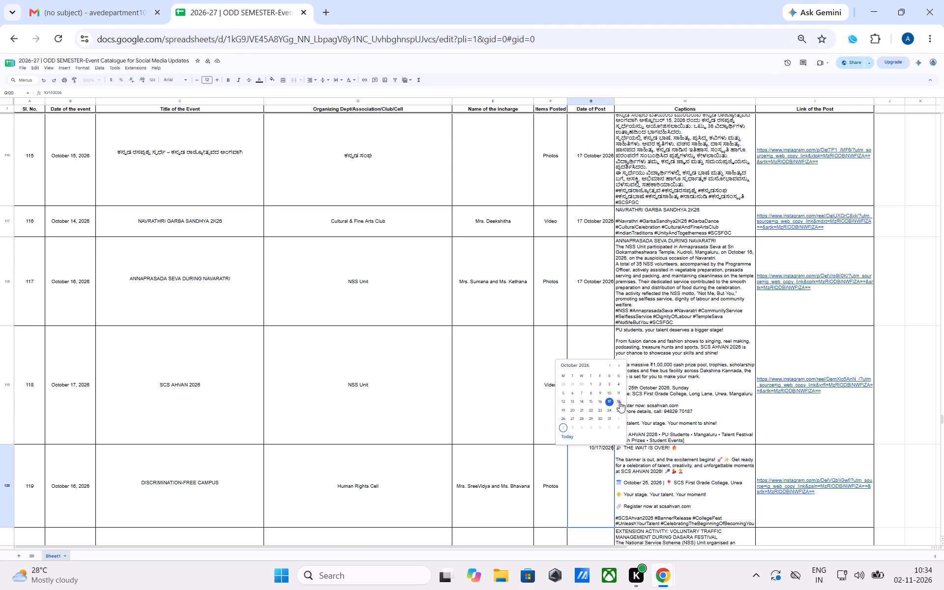
left_click(620, 402)
Copy "SCS AHVAN 2026" from the Instagram post's caption and paste it over the title of entry 119.
key("alt+Tab")
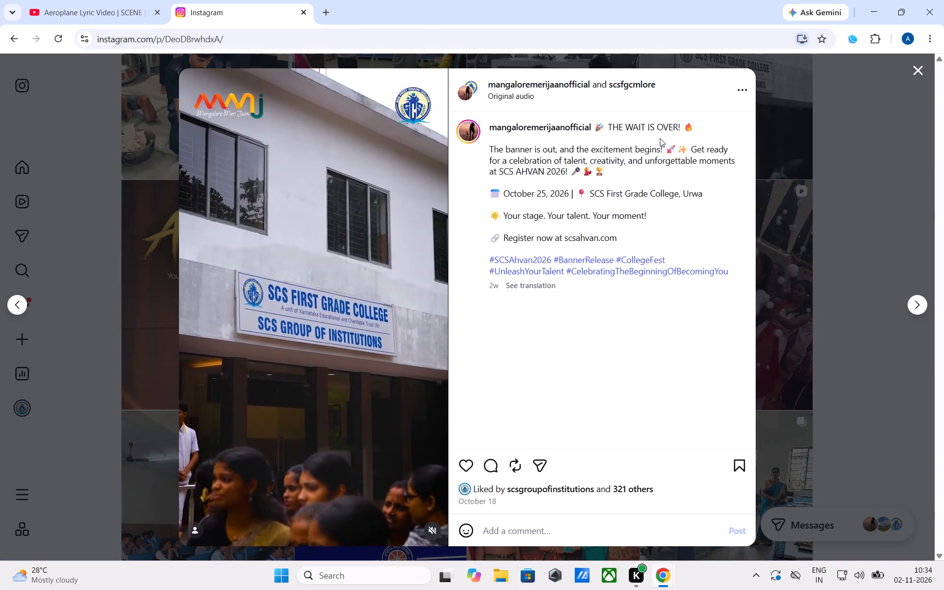
left_click_drag(500, 169, 539, 175)
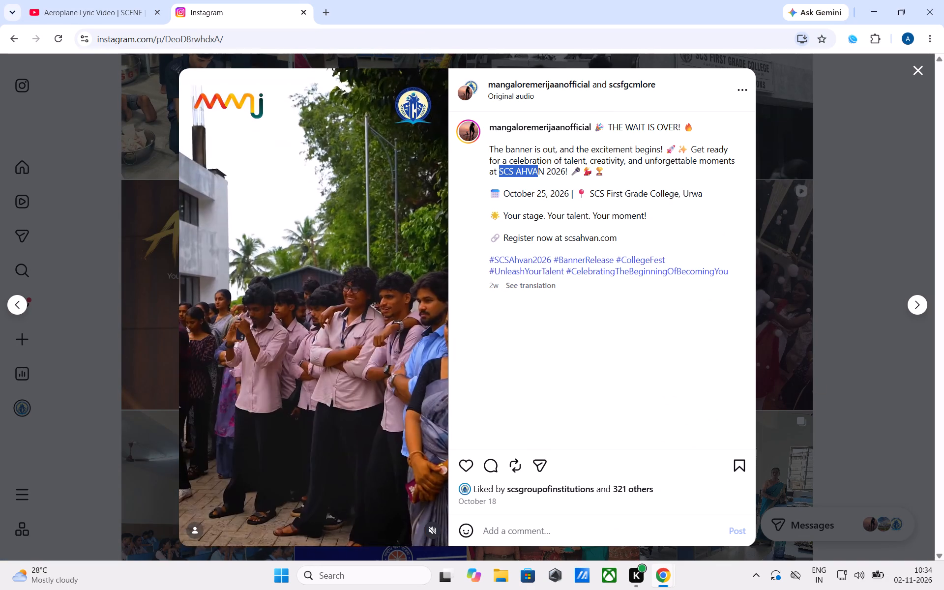
left_click_drag(539, 175, 566, 174)
key("ctrl+c")
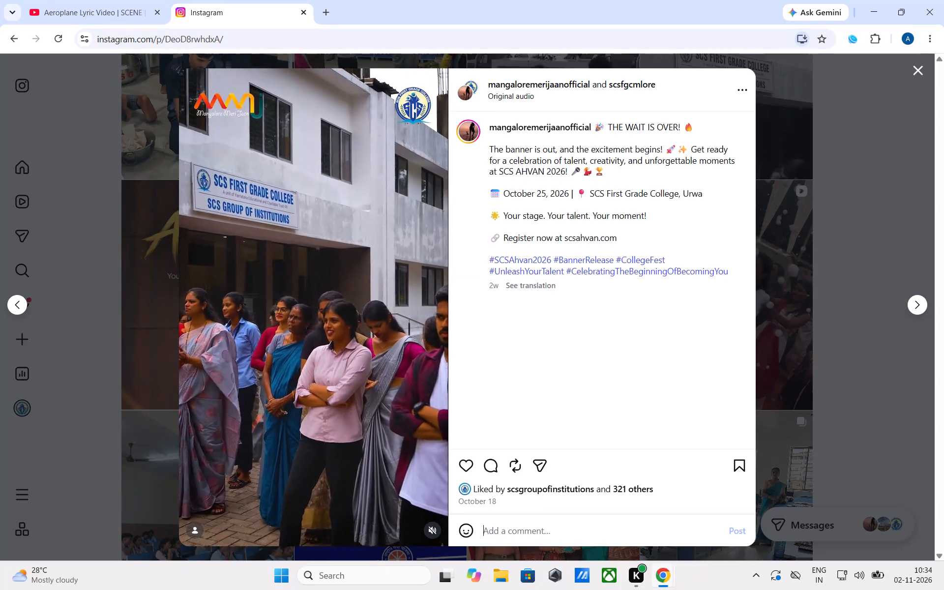
key("alt+Tab")
double_click(398, 492)
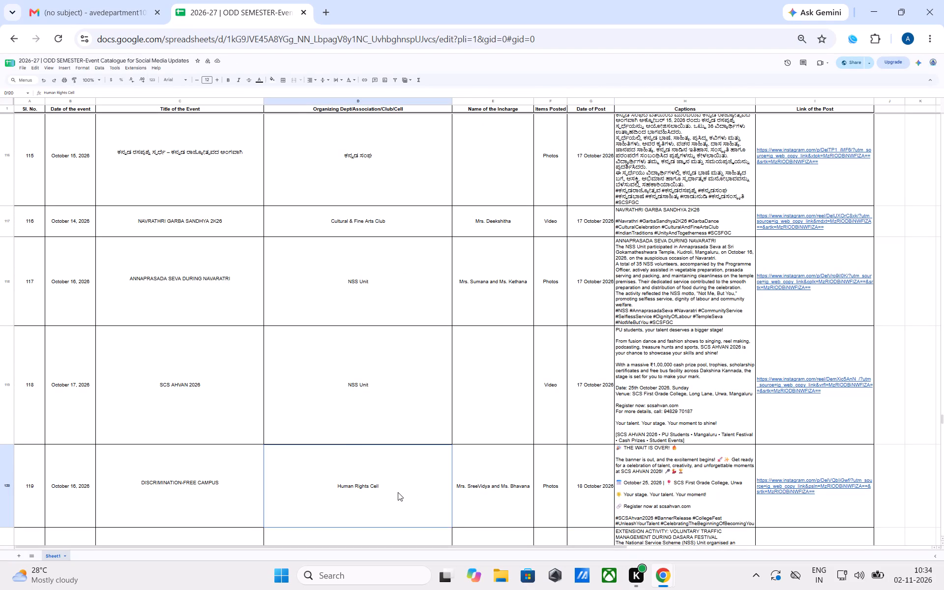
double_click(192, 487)
left_click_drag(228, 445, 54, 449)
key("ctrl+v")
Clear the organizing department of entries 118 and 119 and the incharge name of entry 119.
left_click(406, 394)
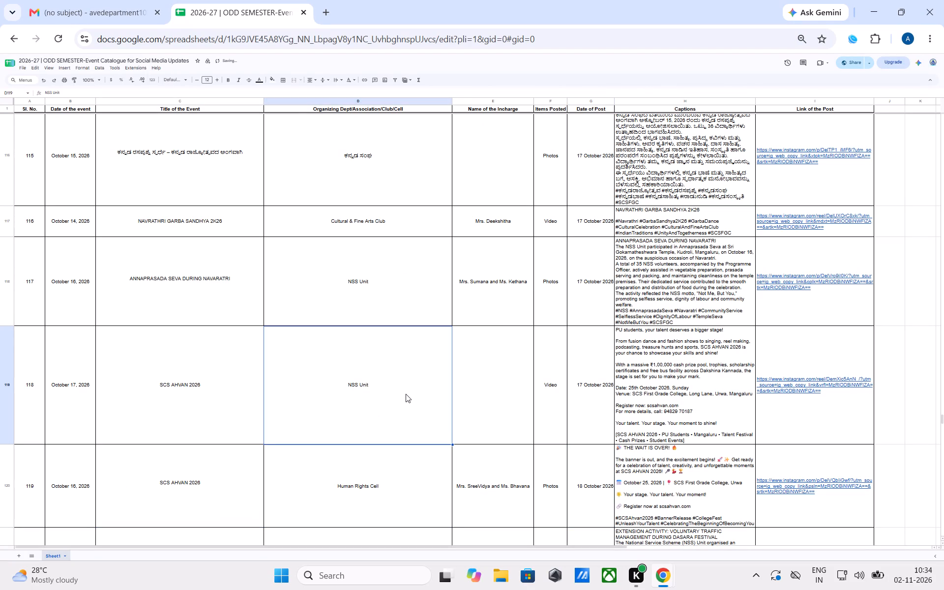
key("Delete")
left_click(394, 488)
key("Delete")
left_click(486, 472)
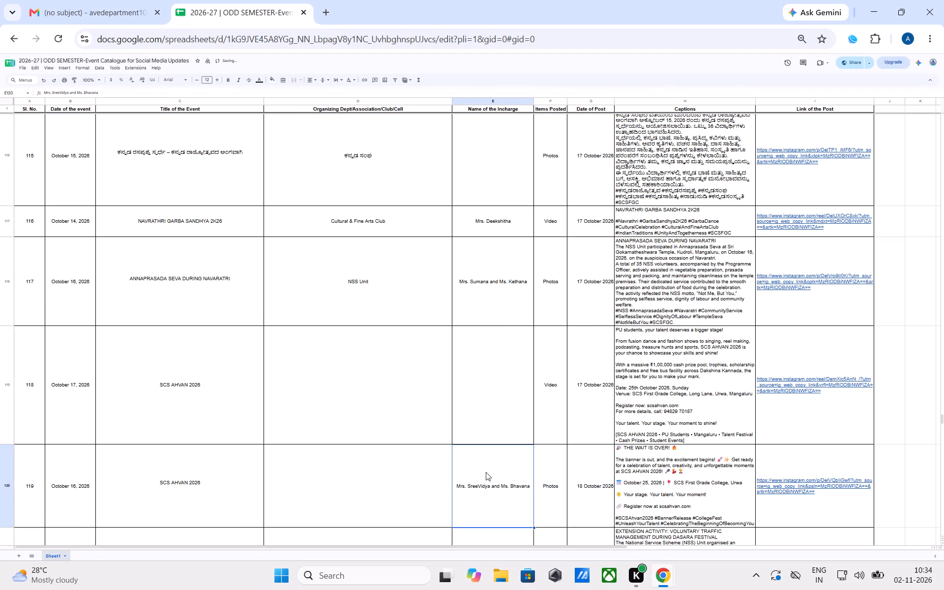
key("Delete")
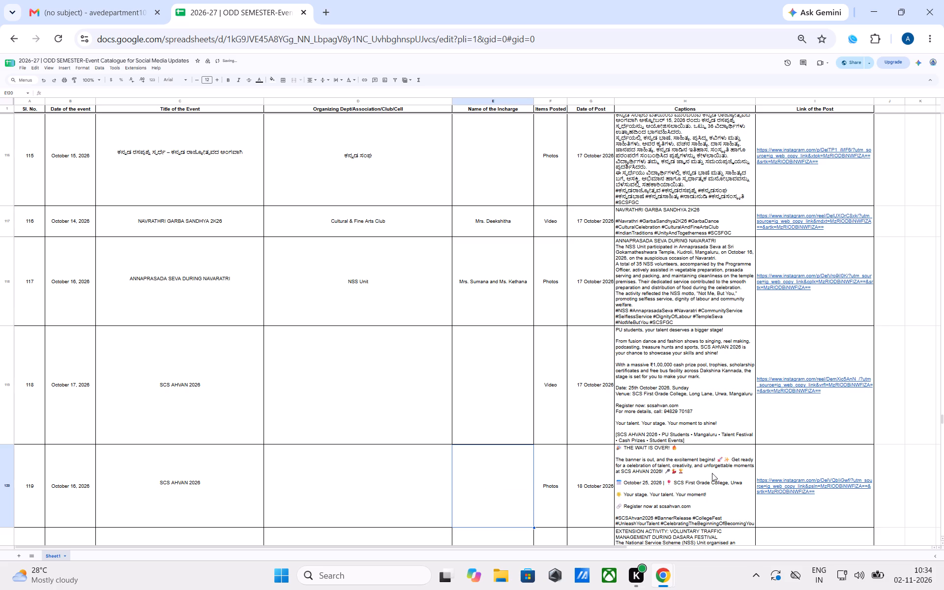
Copy the link of the "THE WAIT IS OVER!" Instagram post and paste it over the post link of entry 119.
key("alt+Tab")
left_click(746, 85)
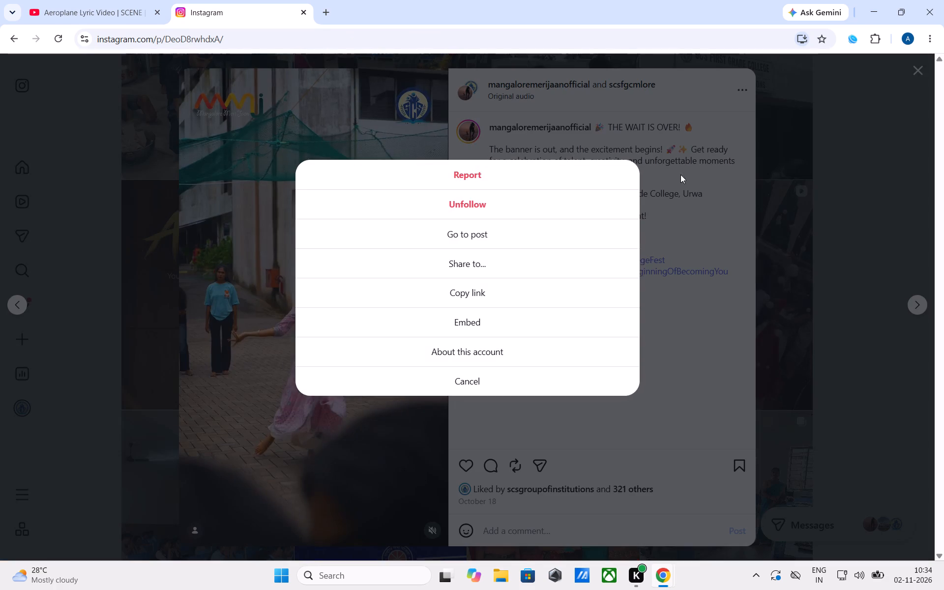
left_click(457, 299)
key("alt+Tab")
left_click(788, 456)
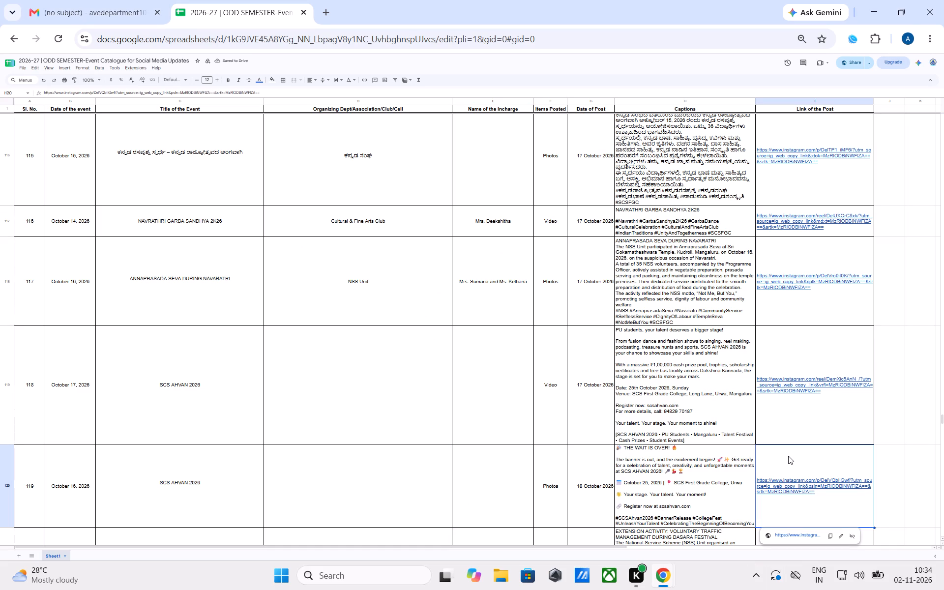
key("ctrl+v")
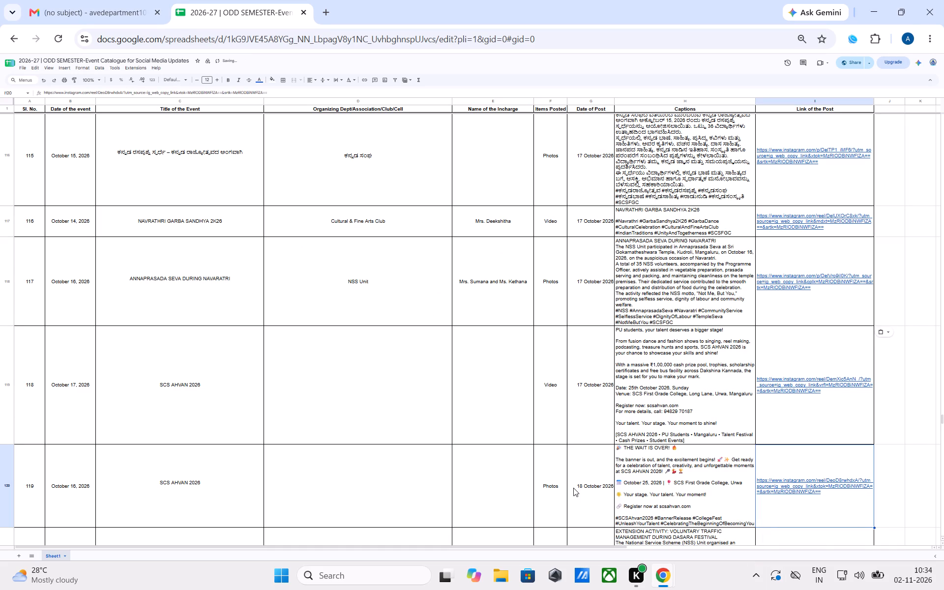
Replace the caption of the entry below 119 with the full caption of the next Instagram post, "SCS AT 125 — Celebrating Excellence!".
key("alt+Tab")
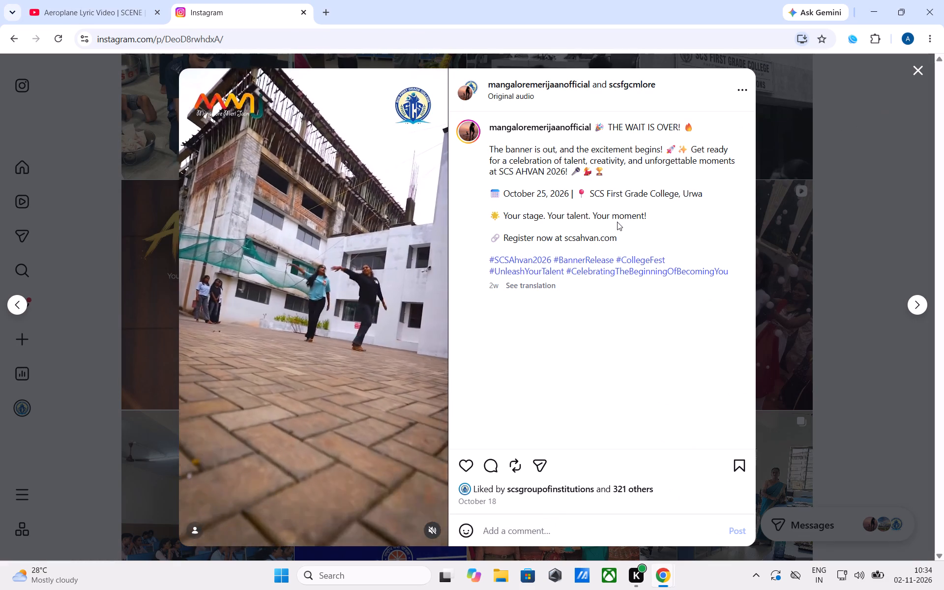
left_click(6, 302)
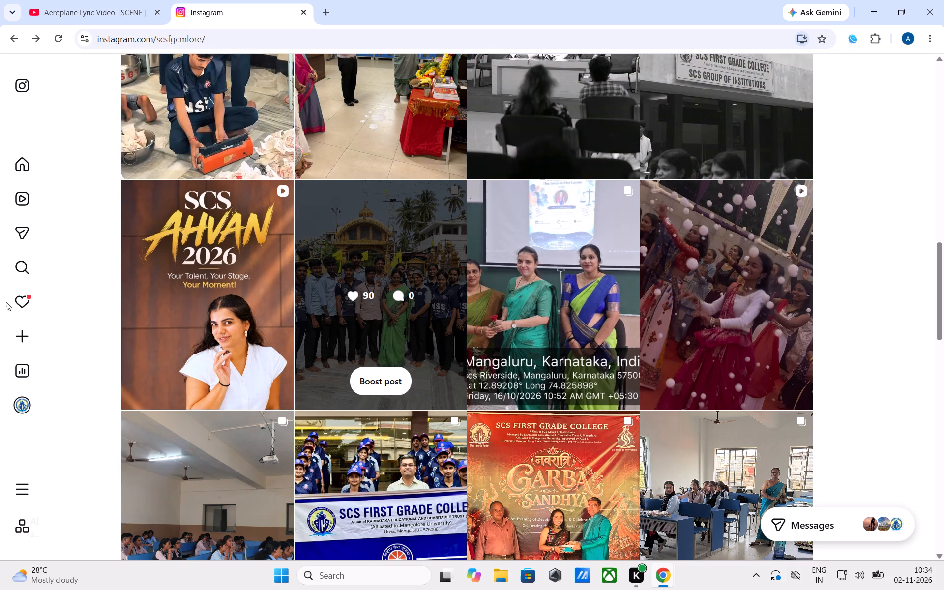
scroll(534, 351, "up", 2)
scroll(577, 328, "up", 2)
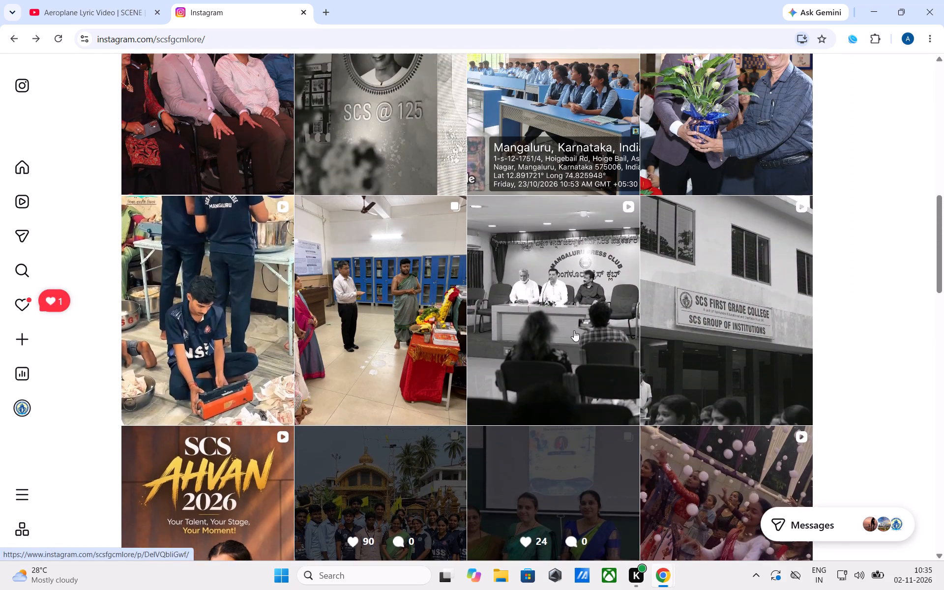
left_click(574, 330)
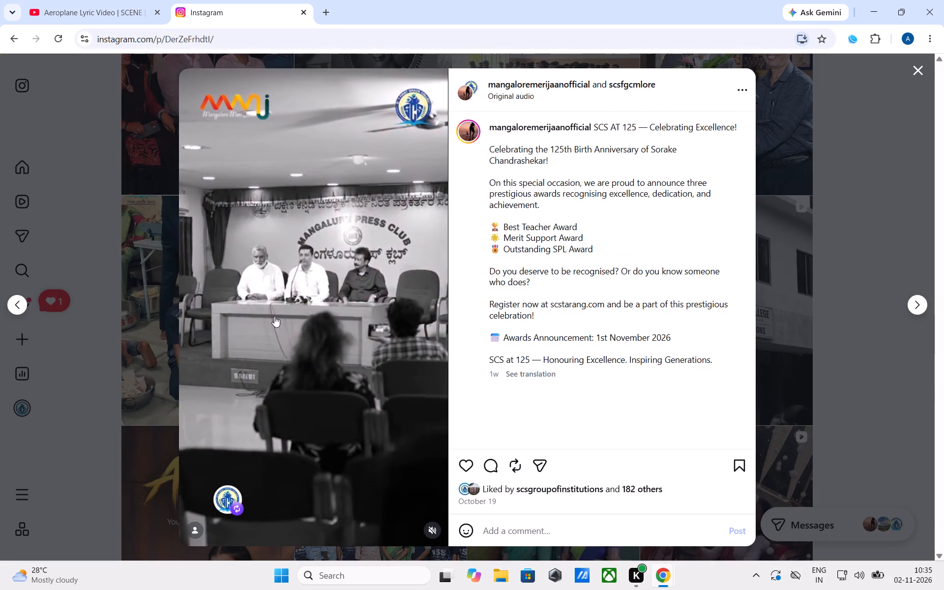
left_click(274, 316)
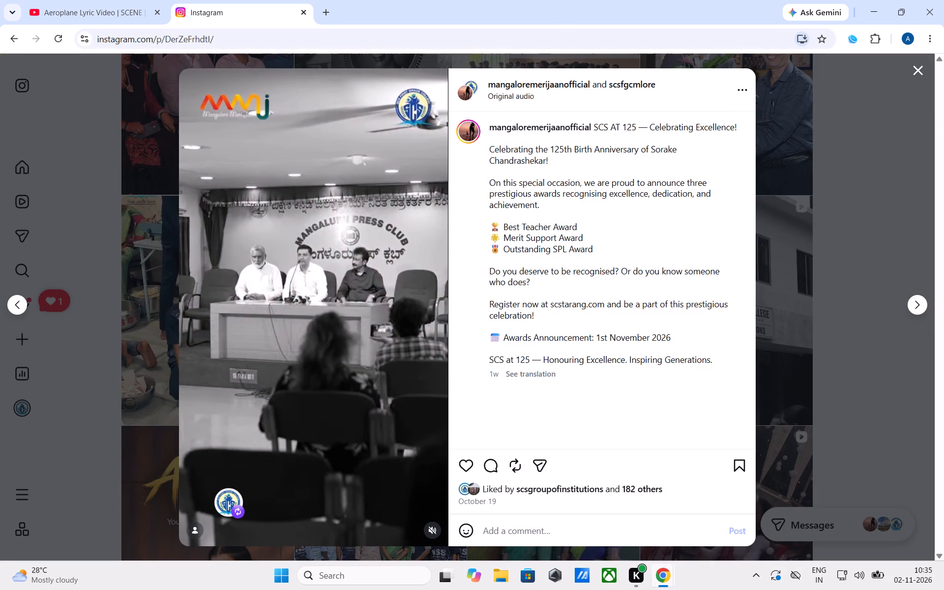
left_click_drag(593, 128, 743, 356)
key("ctrl+c")
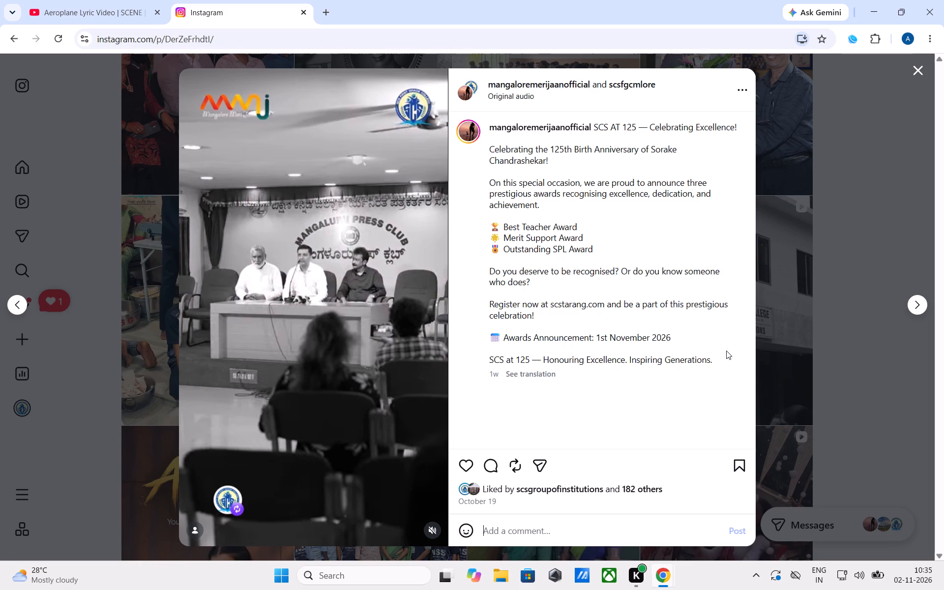
key("alt+Tab")
scroll(204, 475, "down", 1)
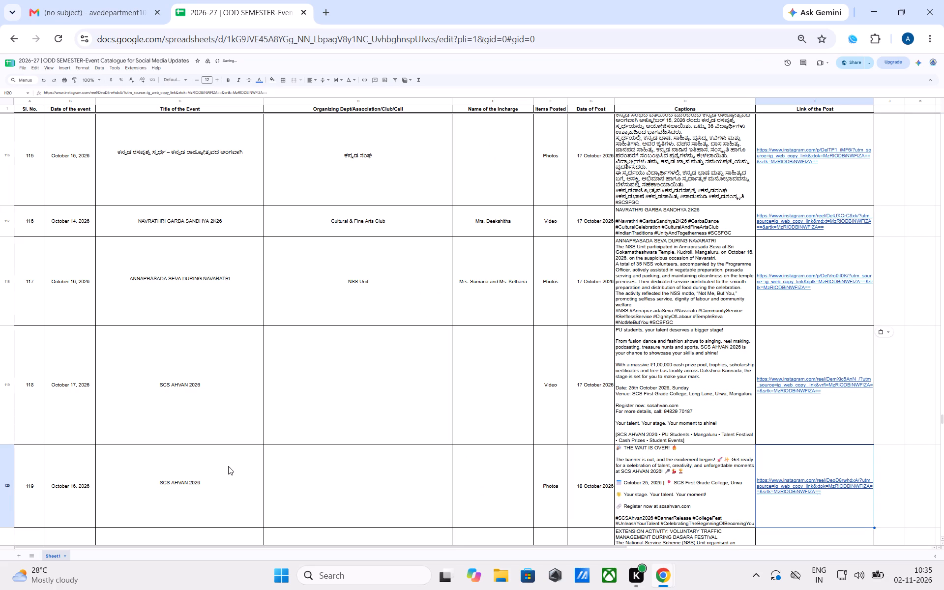
scroll(228, 466, "down", 1)
scroll(337, 440, "down", 1)
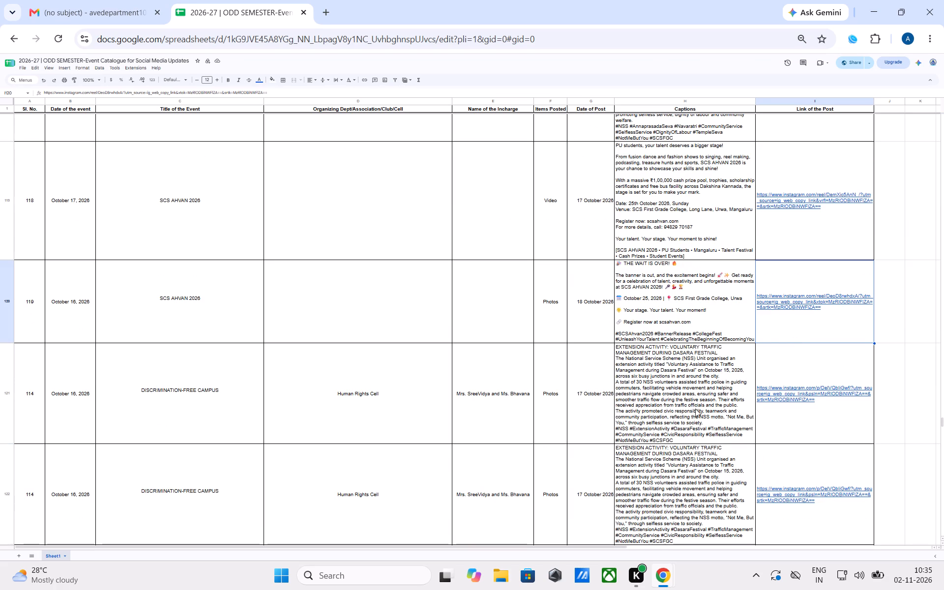
double_click(690, 413)
key("ctrl+a")
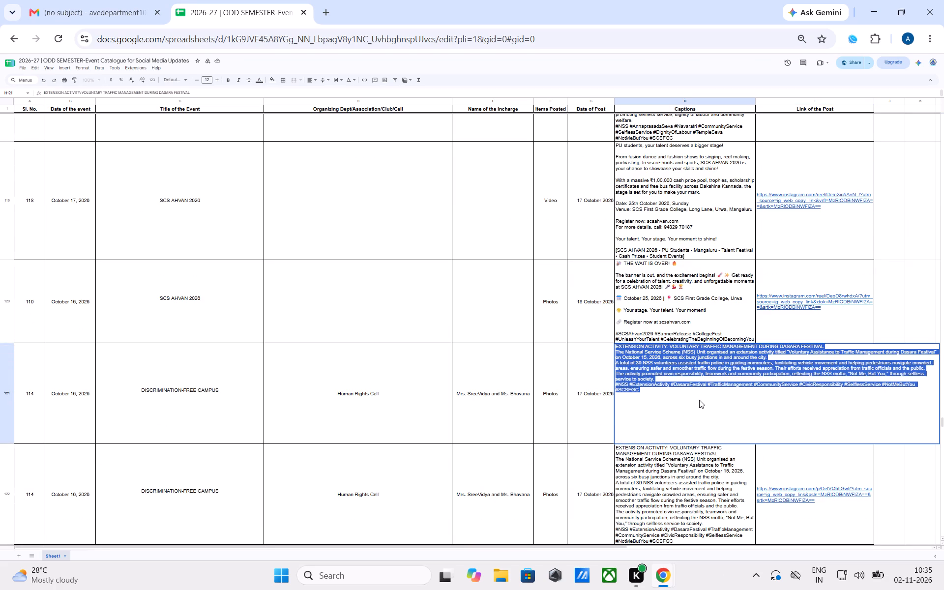
key("ctrl+v")
Set the date of post of the SCS AT 125 entry to 19 October 2026, matching the Instagram post.
left_click_drag(574, 411, 578, 411)
key("alt+Tab")
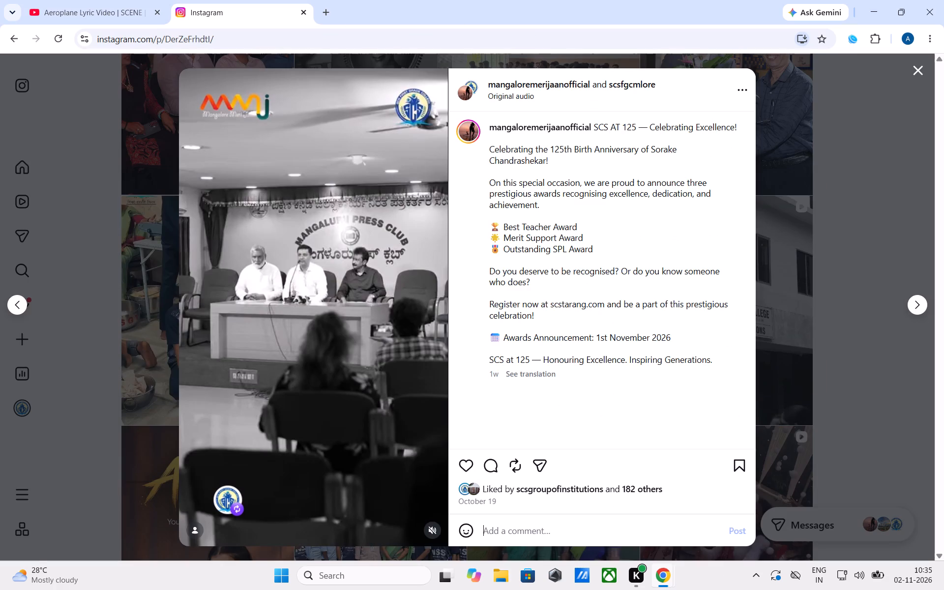
key("alt+Tab")
double_click(588, 381)
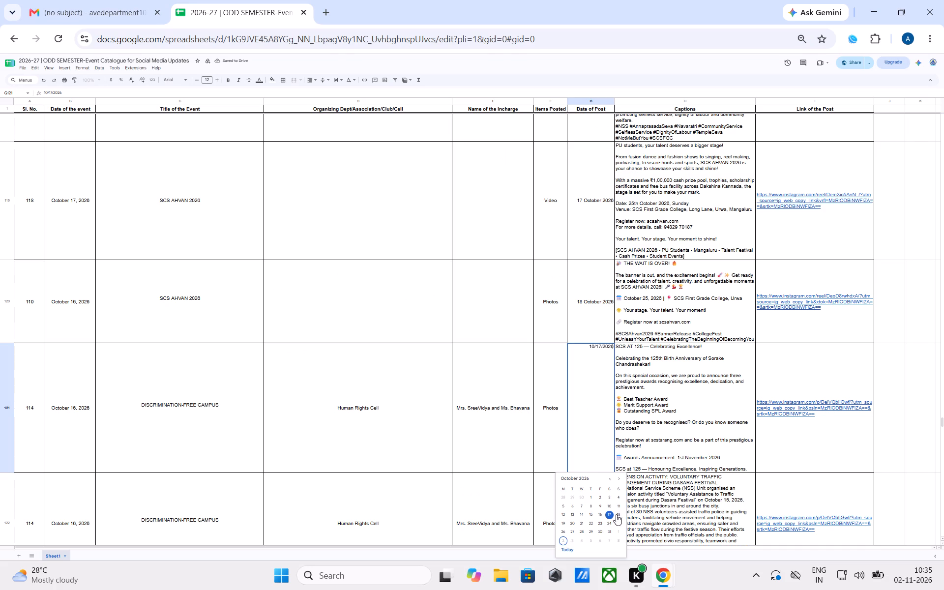
left_click(622, 510)
double_click(593, 413)
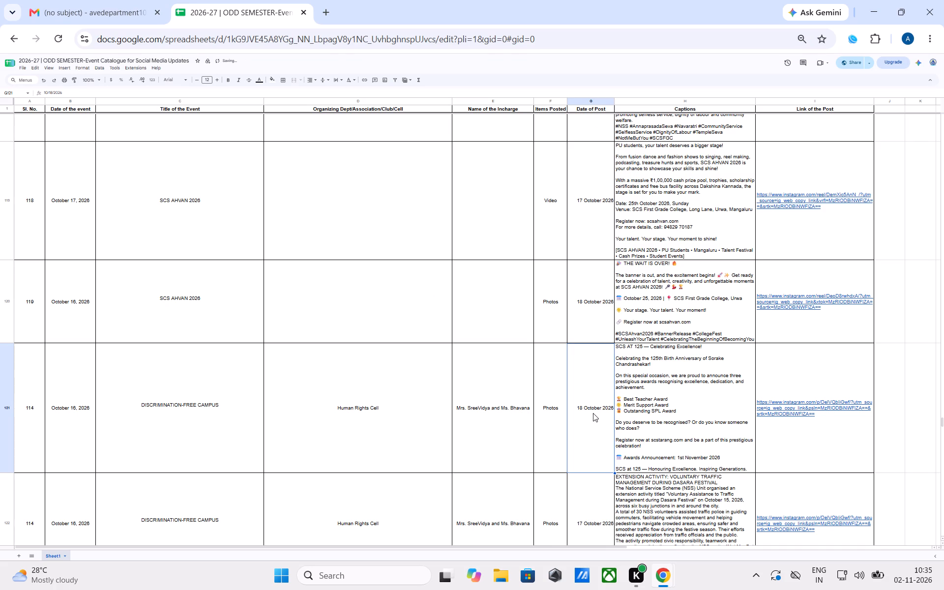
left_click(563, 523)
Set the event date of the SCS AT 125 entry to October 19, 2026.
key("alt+Tab")
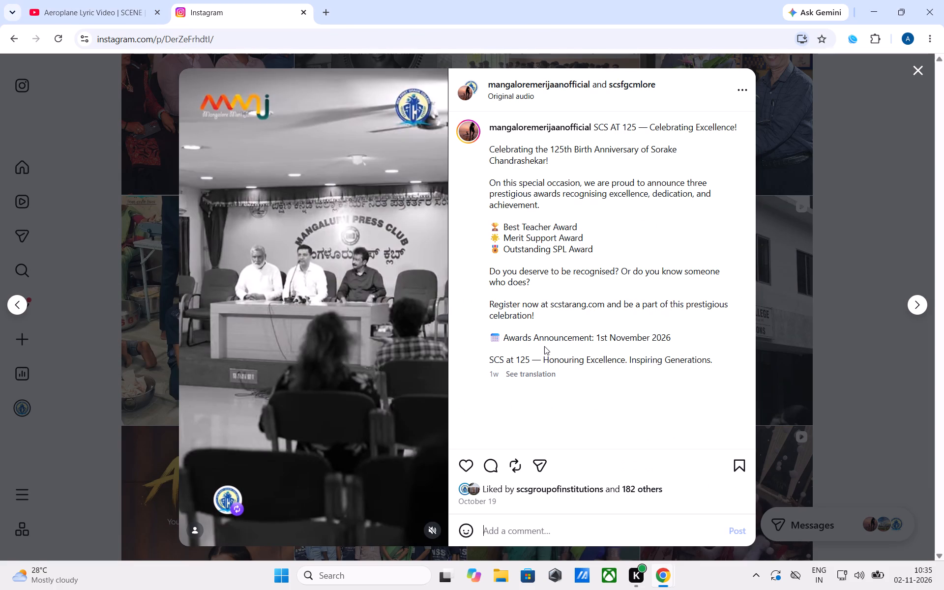
key("alt+Tab")
double_click(62, 396)
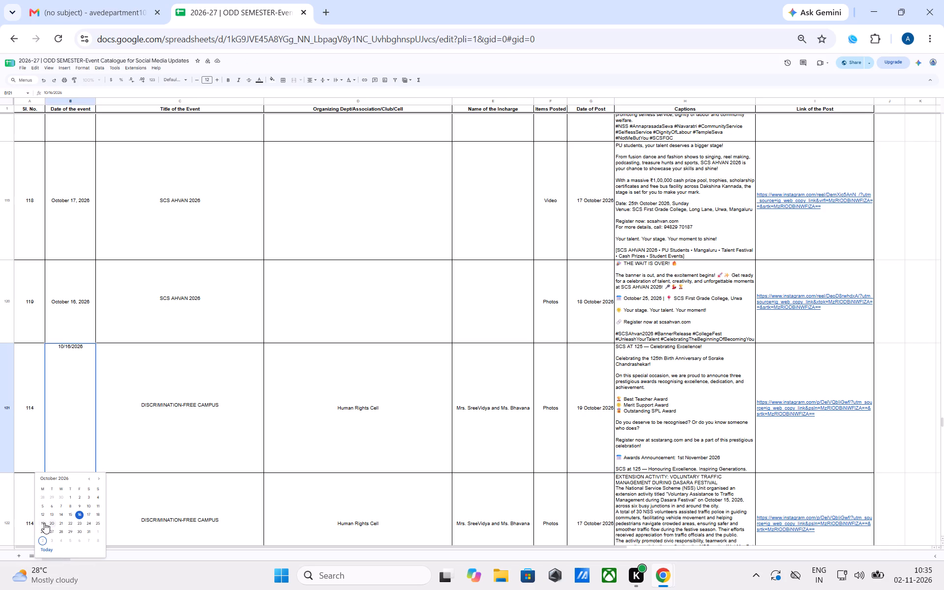
left_click(42, 522)
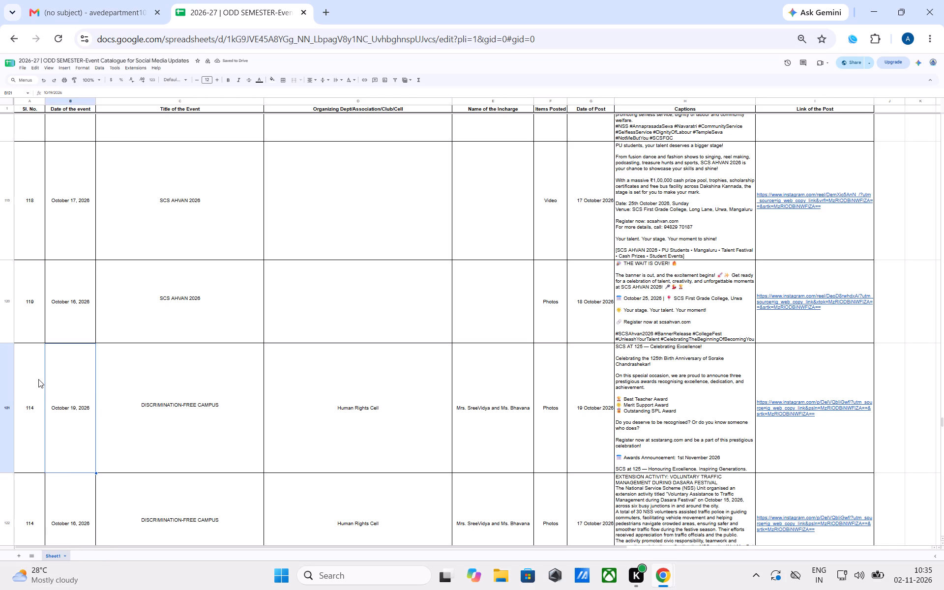
Set the serial number of the SCS AT 125 entry to 120.
scroll(235, 327, "up", 2)
scroll(259, 327, "down", 2)
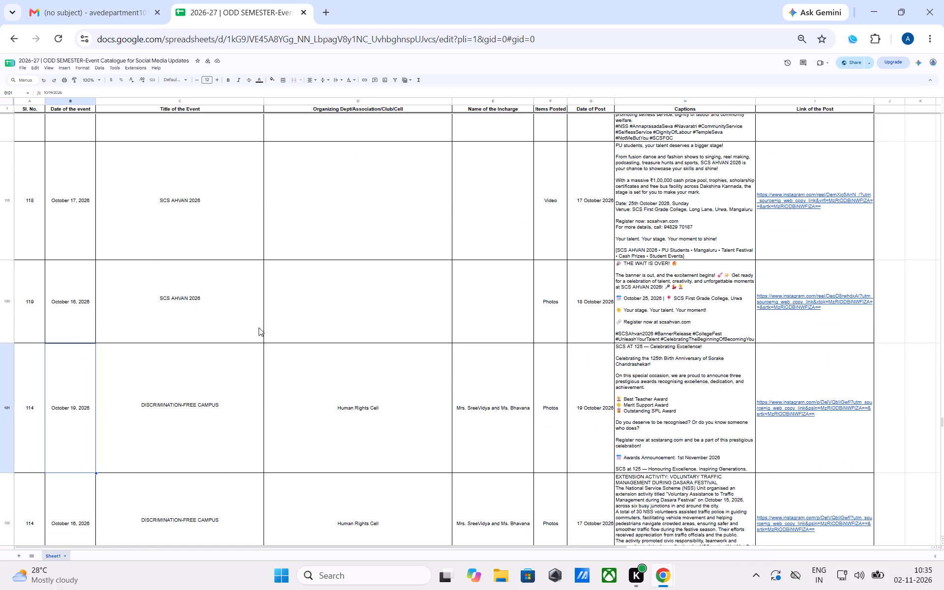
double_click(17, 396)
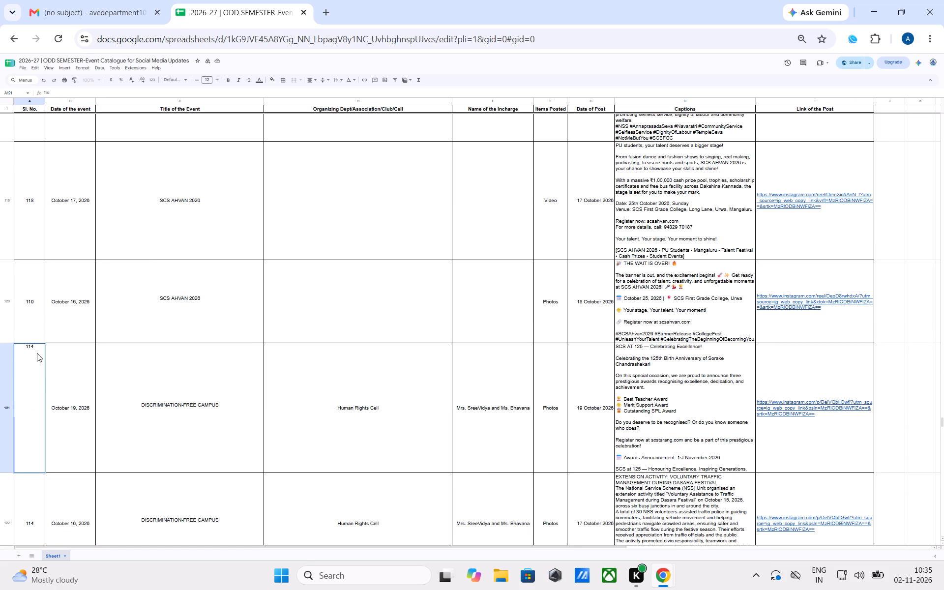
key("BackSpace")
key("BackSpace")
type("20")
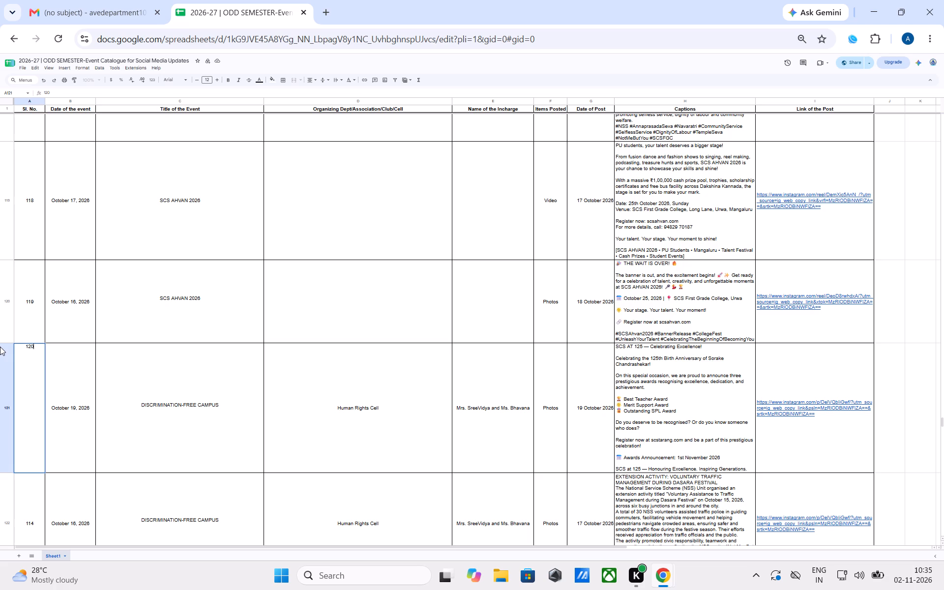
left_click(210, 382)
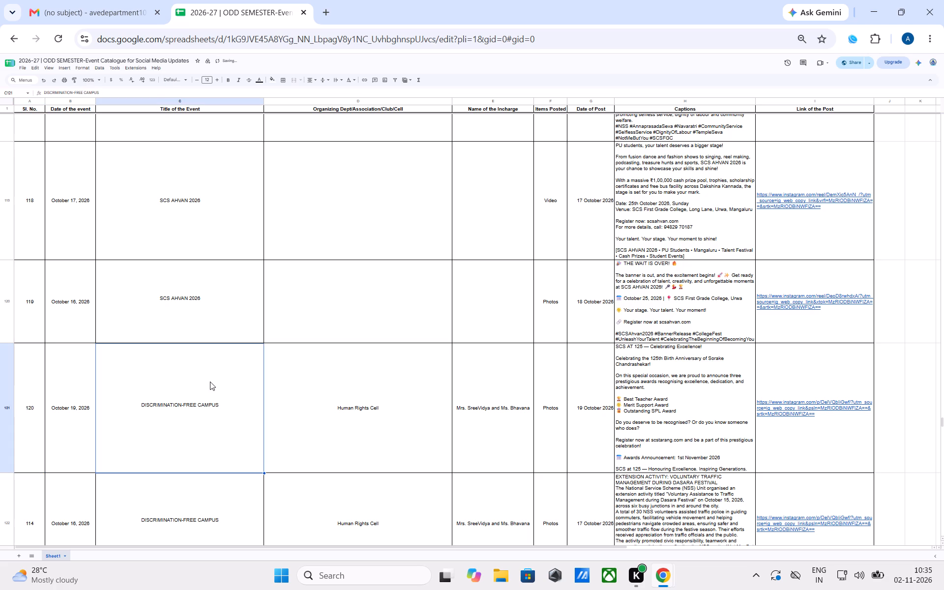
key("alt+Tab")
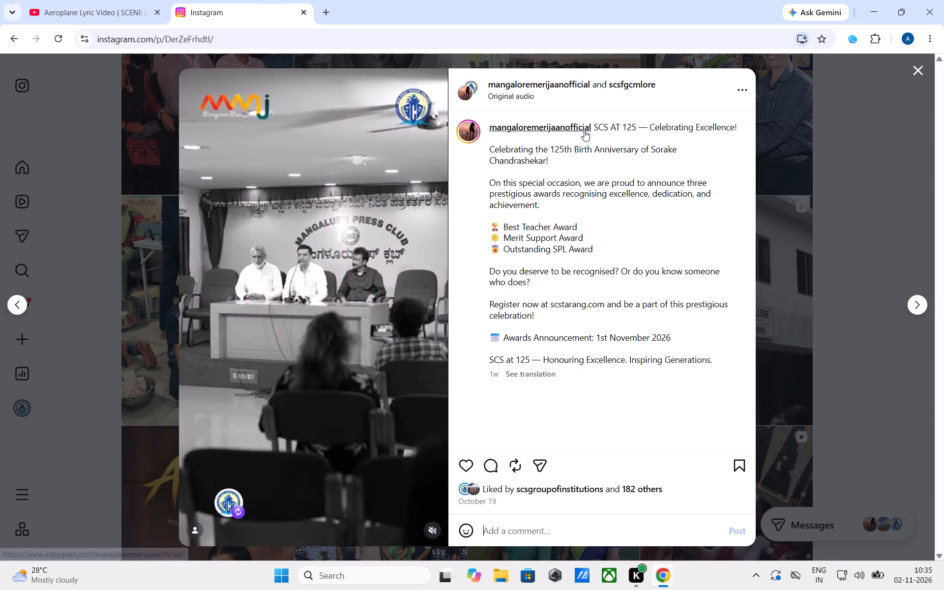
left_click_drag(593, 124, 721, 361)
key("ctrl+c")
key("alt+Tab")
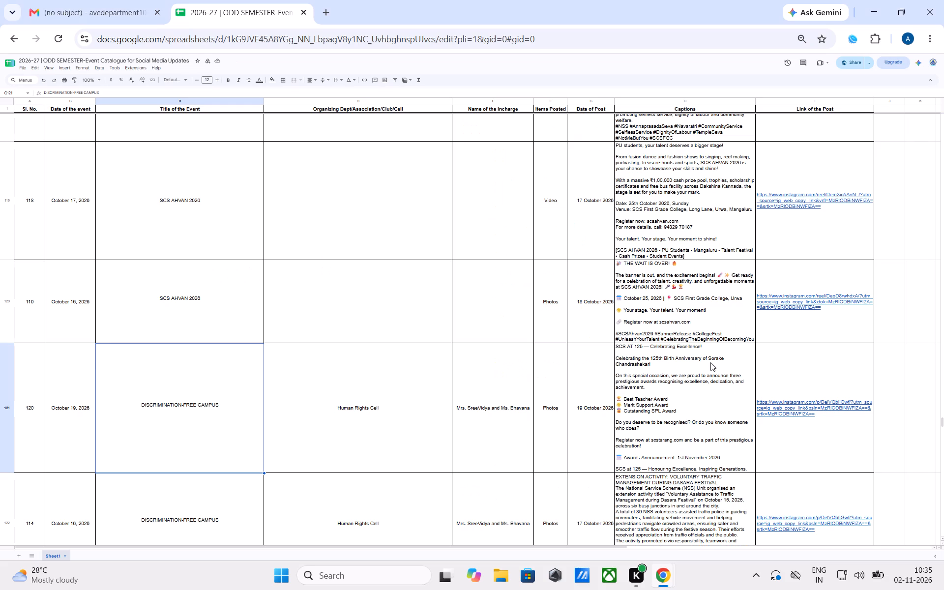
Replace the post link of entry 120 with the link copied from the SCS AT 125 Instagram post.
key("alt+Tab")
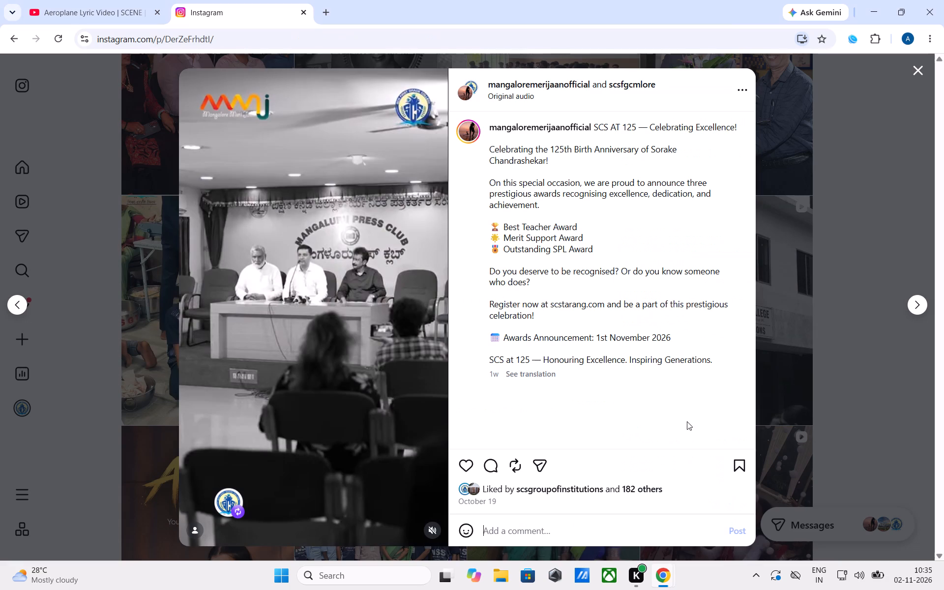
left_click(733, 88)
left_click(469, 283)
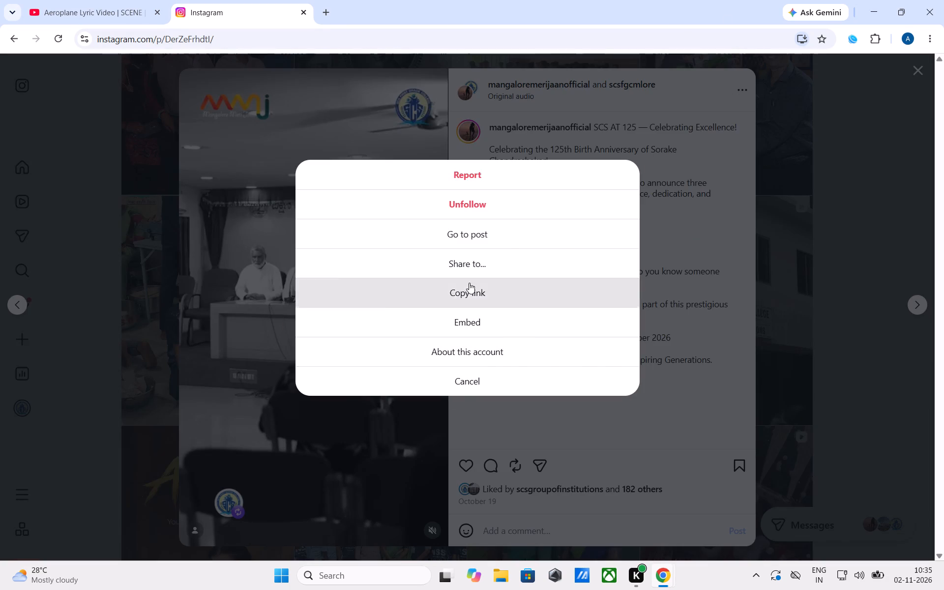
key("alt+Tab")
left_click(839, 409)
key("ctrl+v")
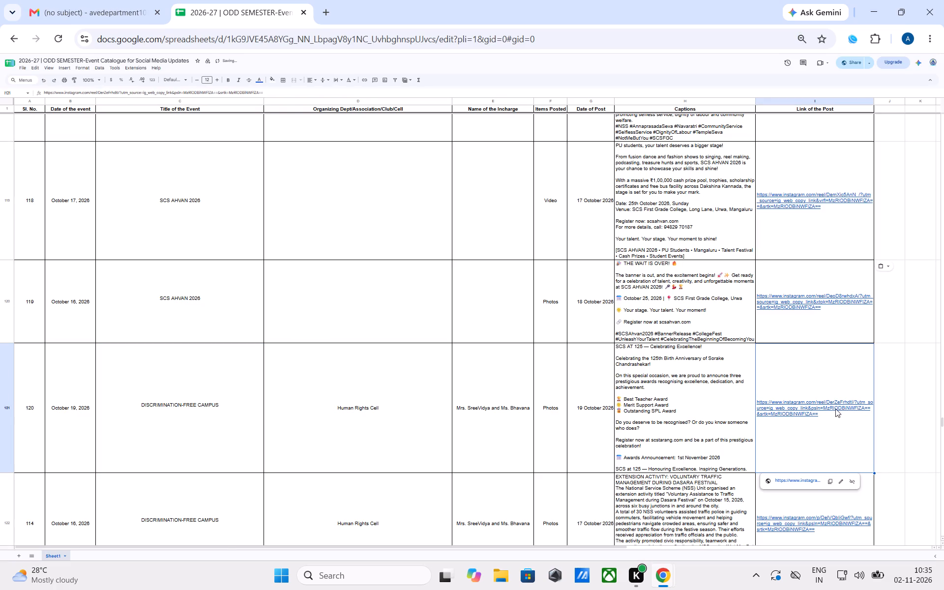
Set the items posted for entry 120 to Video, matching the Instagram post.
left_click(543, 397)
key("alt+Tab")
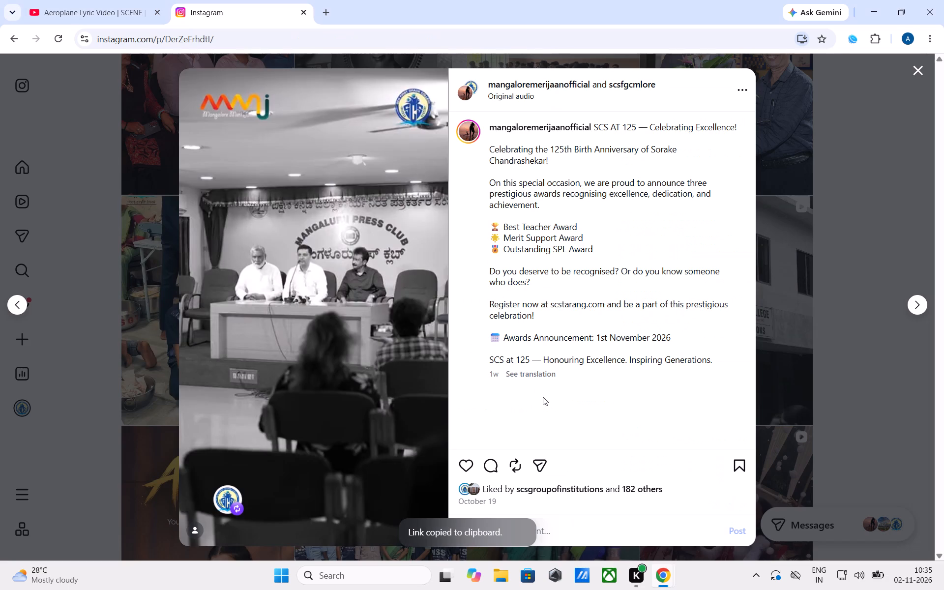
key("alt+Tab")
left_click(543, 397)
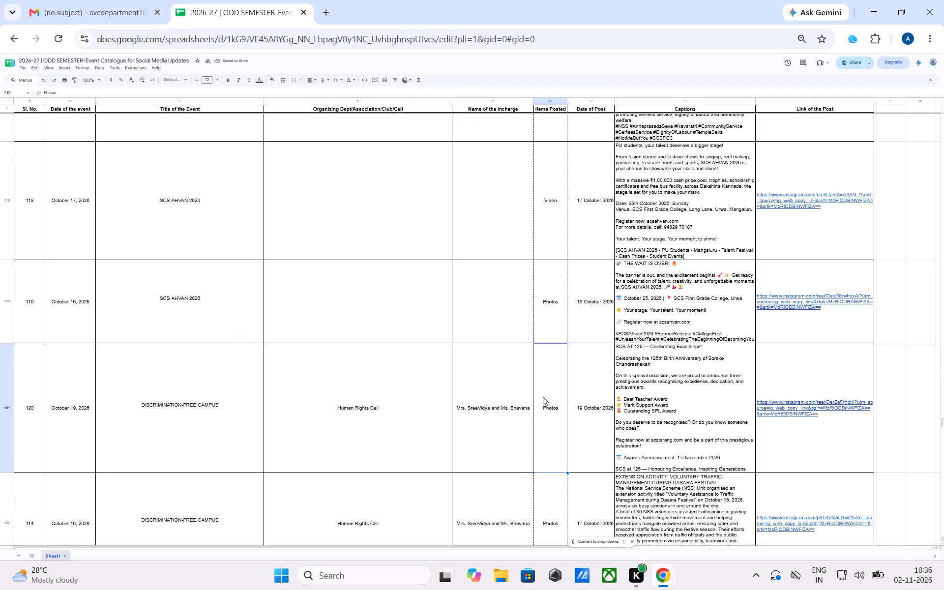
key("BackSpace")
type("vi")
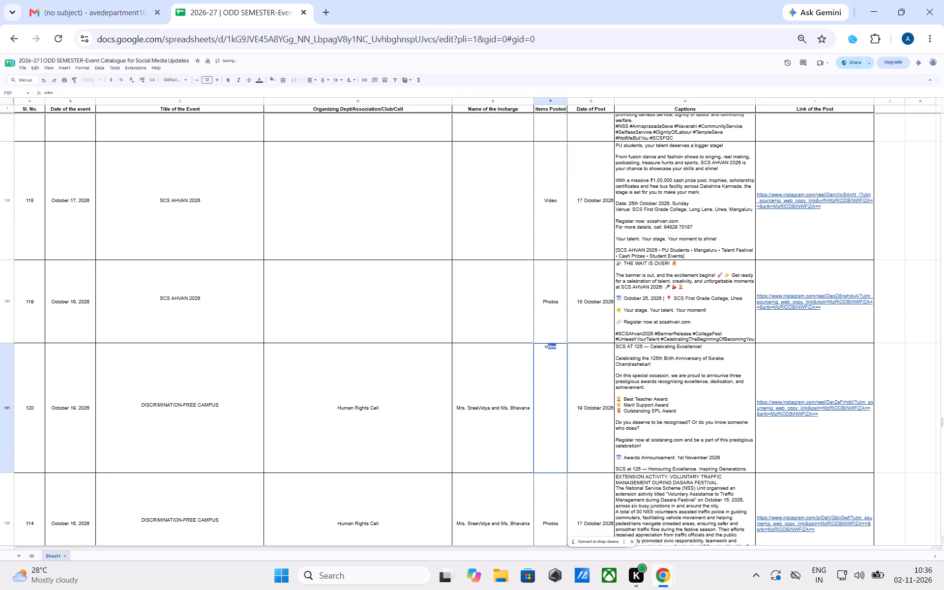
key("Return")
Clear the incharge names and the organizing department from entry 120.
left_click(479, 361)
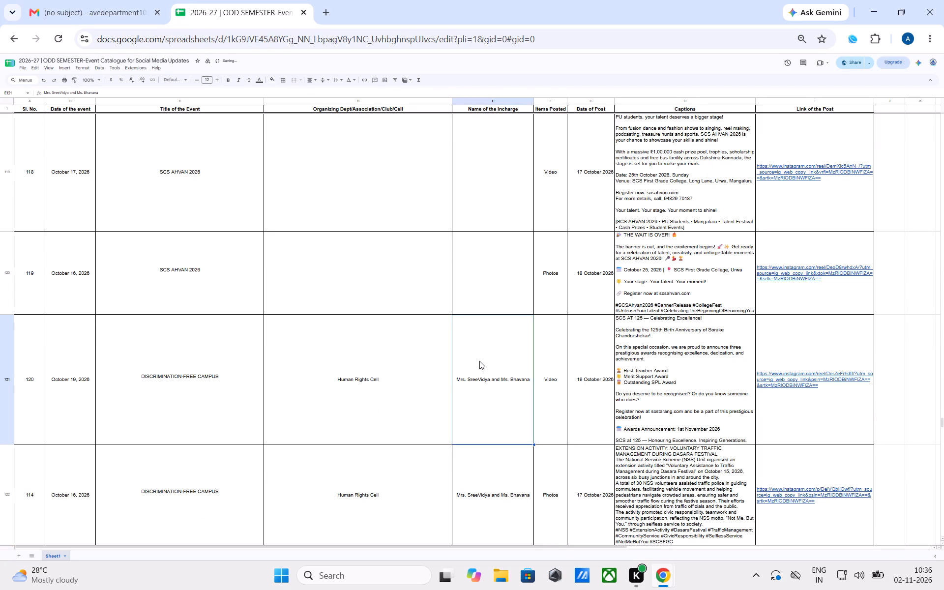
key("Delete")
left_click(398, 414)
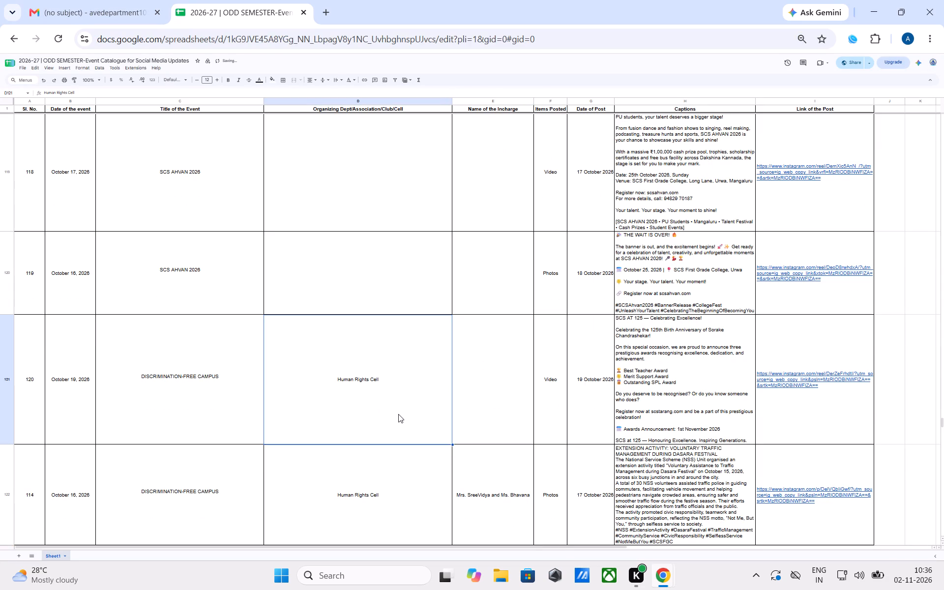
key("Delete")
Replace the title of entry 120 with "SCS AT 125 — Celebrating Excellence!" copied from the Instagram caption, keeping the cell's centred formatting.
key("alt+Tab")
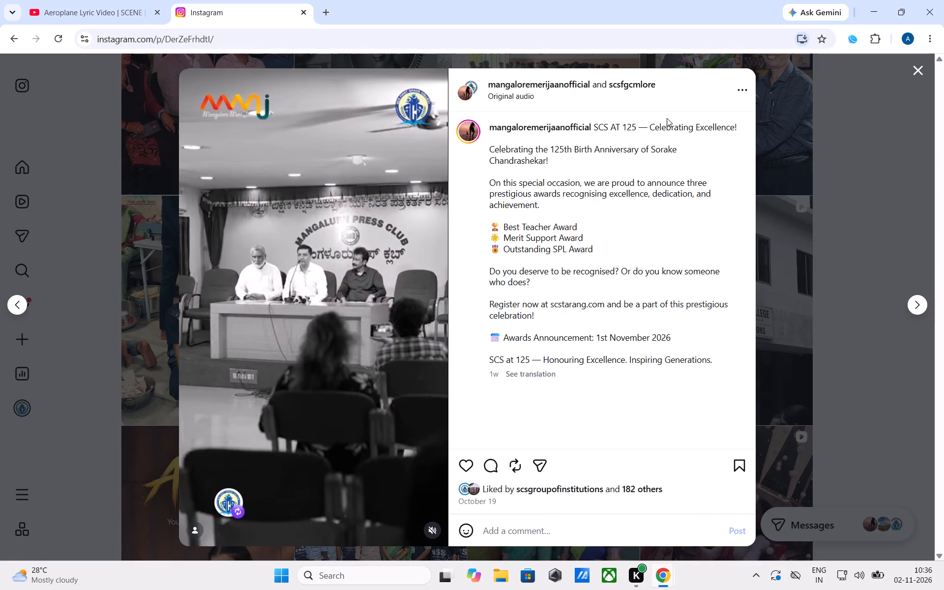
left_click_drag(594, 125, 756, 129)
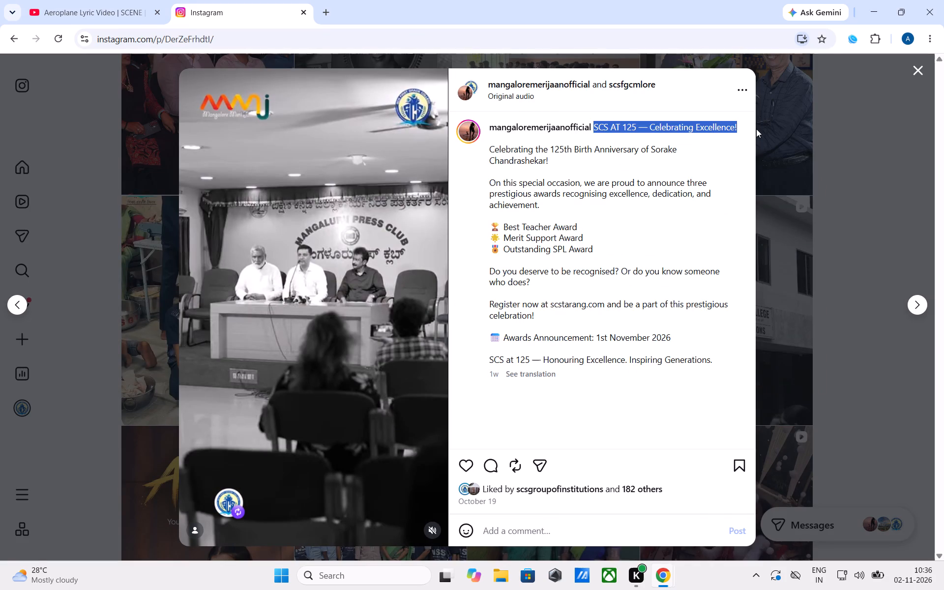
key("ctrl+c")
key("alt+Tab")
left_click(253, 343)
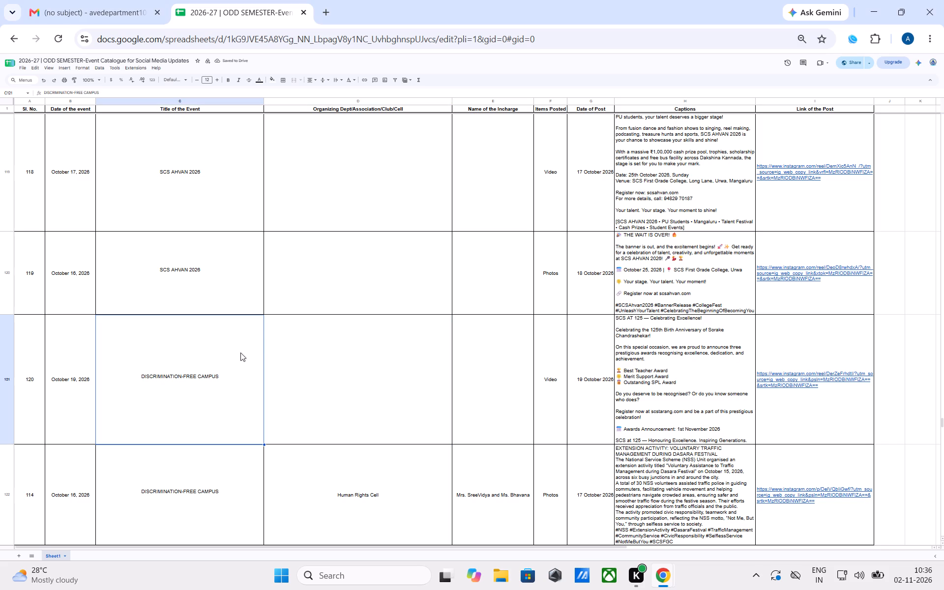
key("ctrl+v")
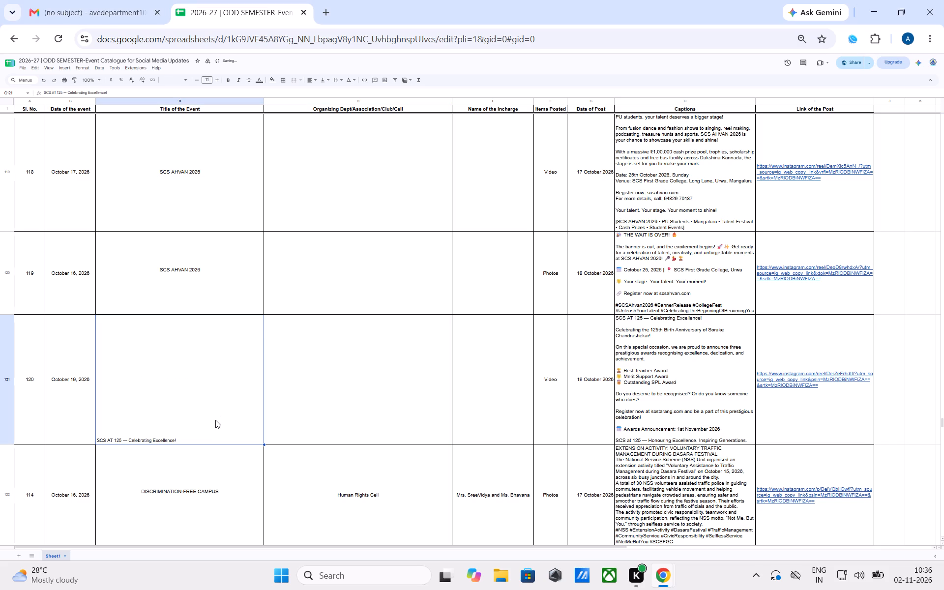
key("ctrl+z")
double_click(241, 380)
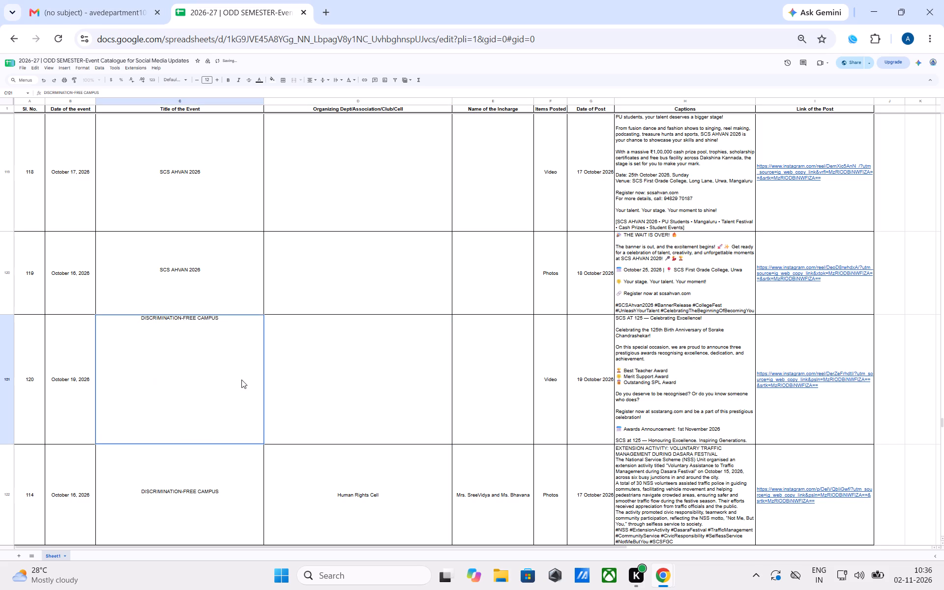
key("ctrl+a")
key("ctrl+v")
left_click(338, 368)
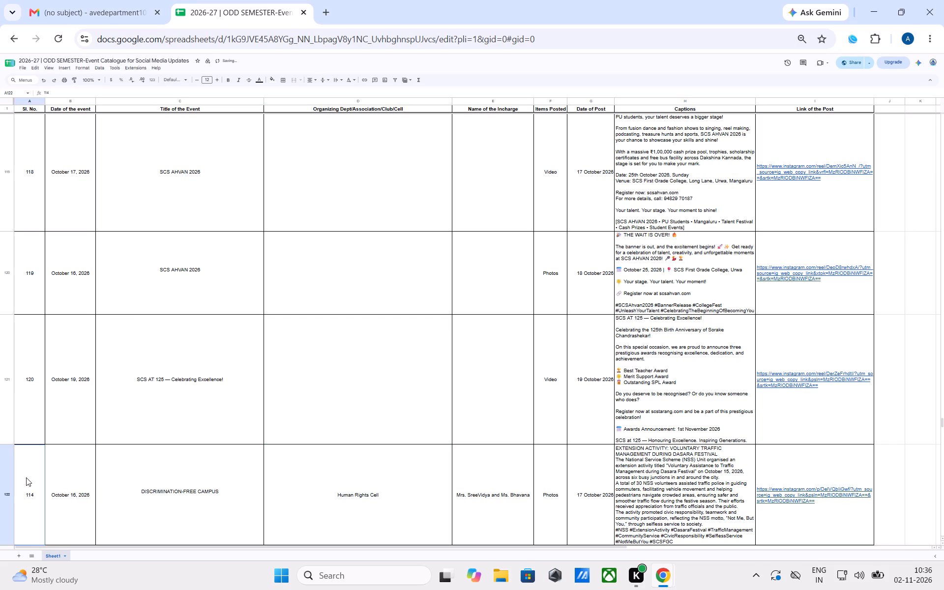
Set the serial number of the entry directly below 120 to 121.
left_click(25, 477)
double_click(23, 477)
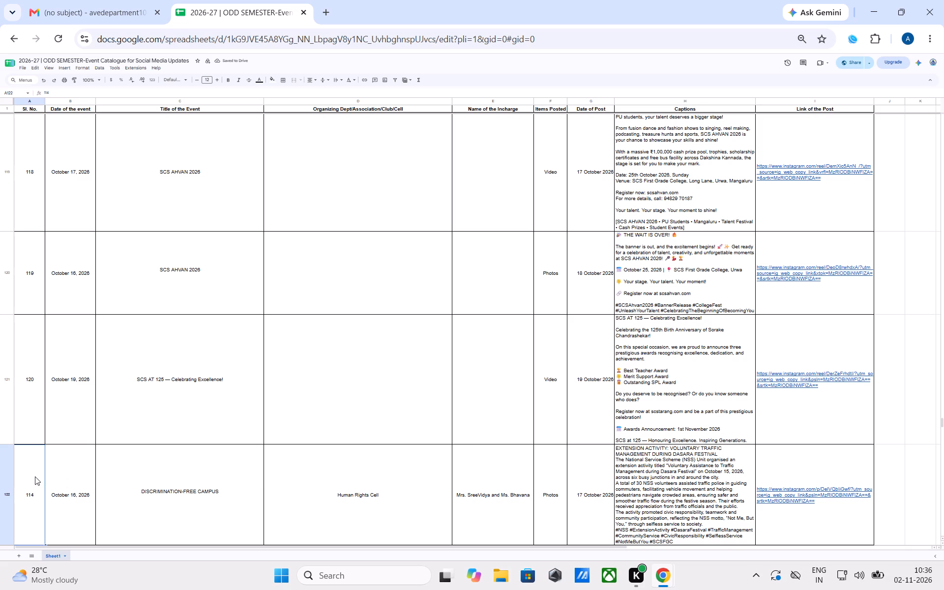
left_click(35, 476)
left_click(38, 476)
double_click(33, 463)
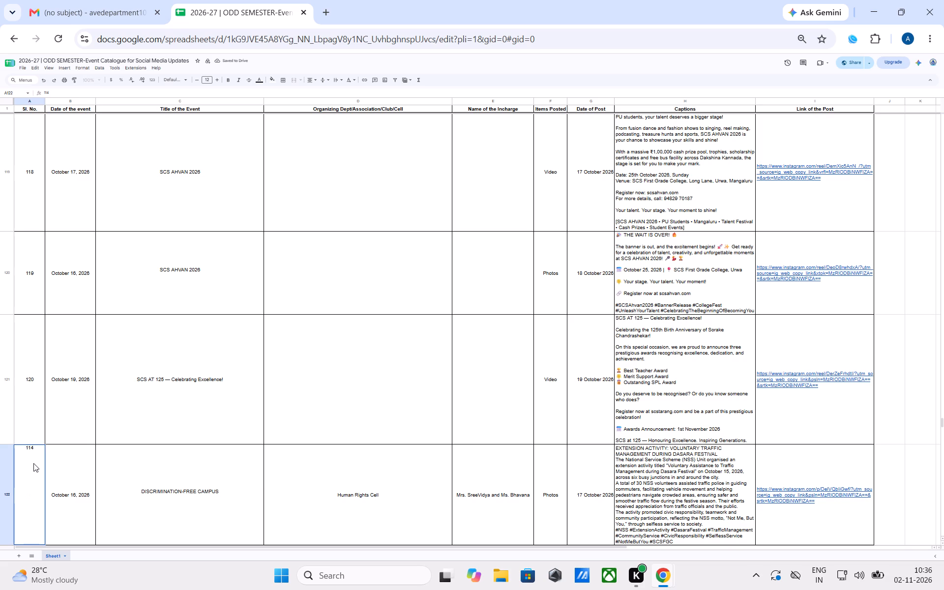
key("BackSpace")
key("BackSpace")
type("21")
scroll(79, 434, "down", 2)
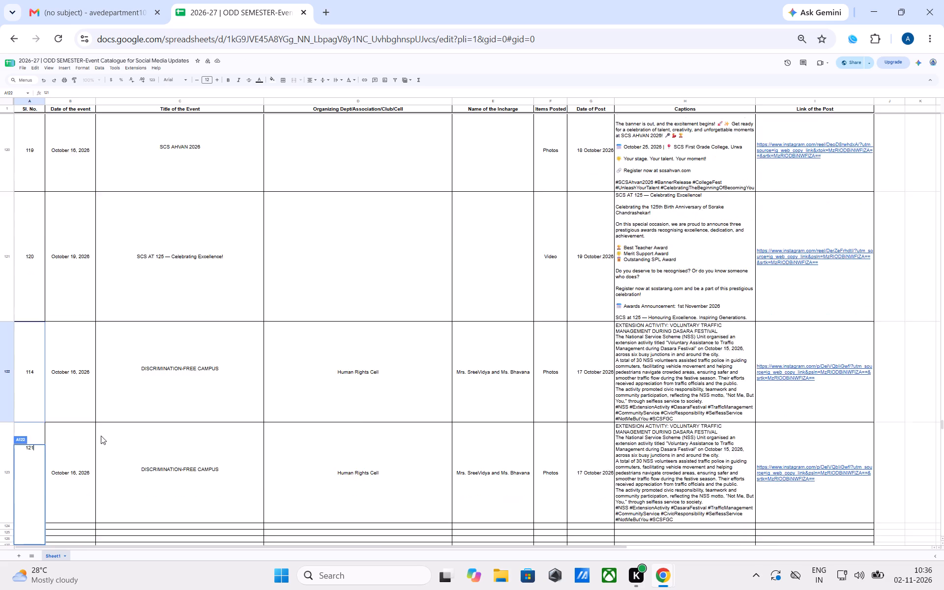
scroll(100, 433, "down", 2)
left_click(62, 230)
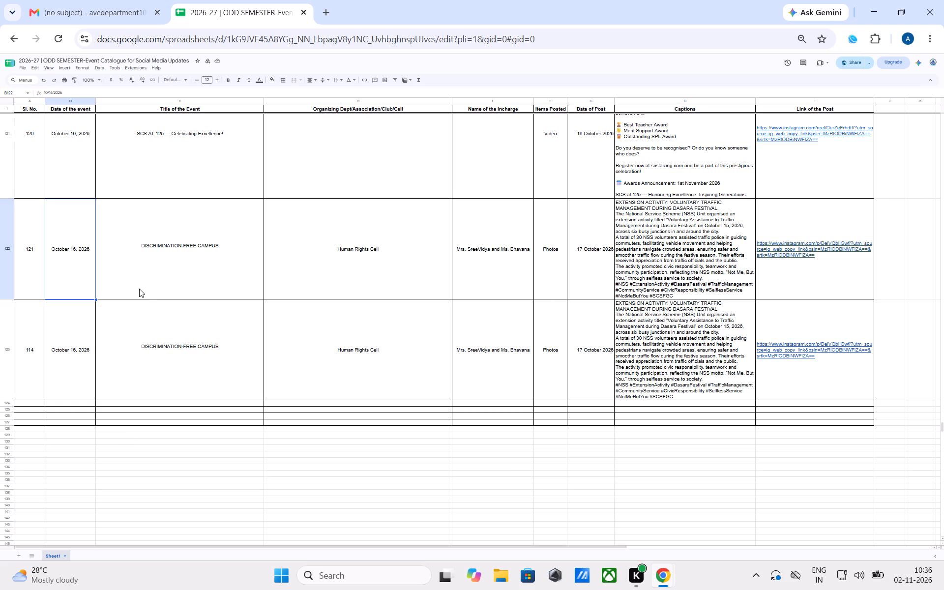
Replace the caption of entry 121 with the full caption of the next newer Instagram post, "SHARADA POOJA – 2026".
key("alt+Tab")
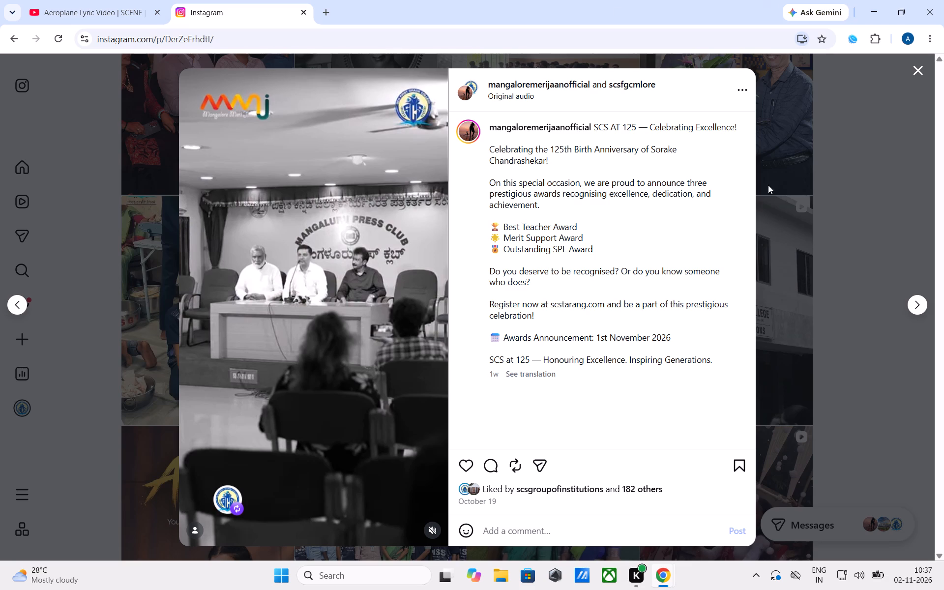
left_click(17, 303)
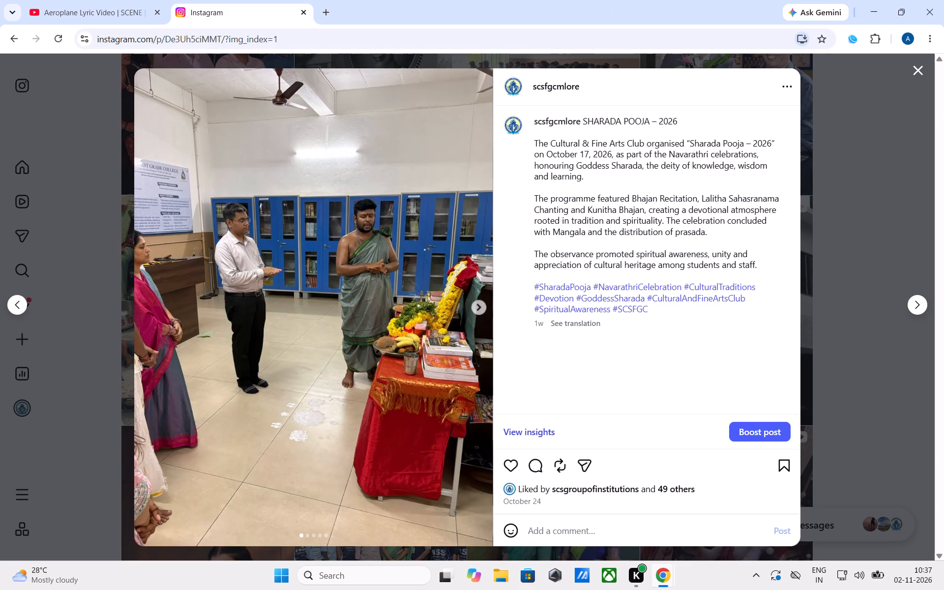
left_click_drag(583, 118, 743, 305)
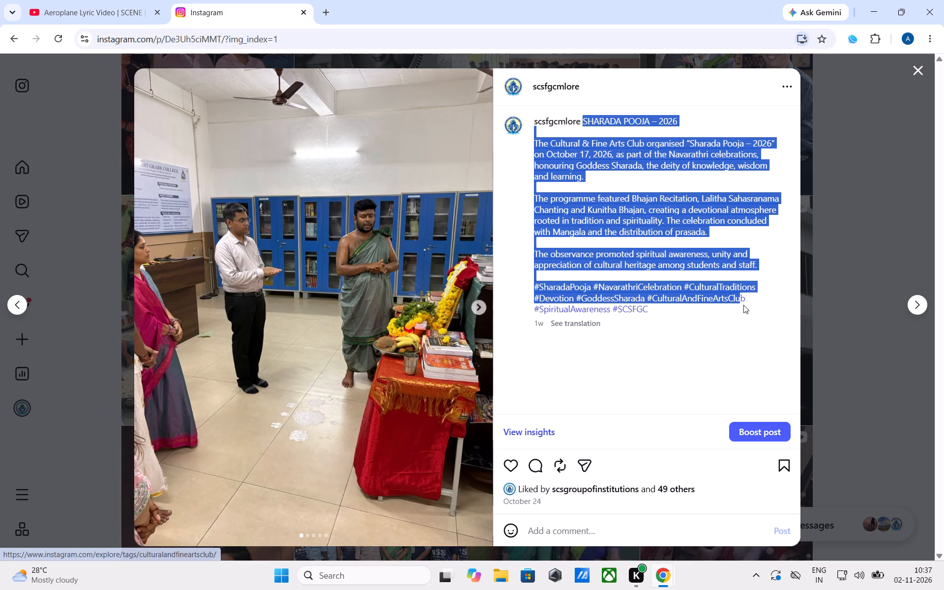
left_click_drag(743, 305, 755, 310)
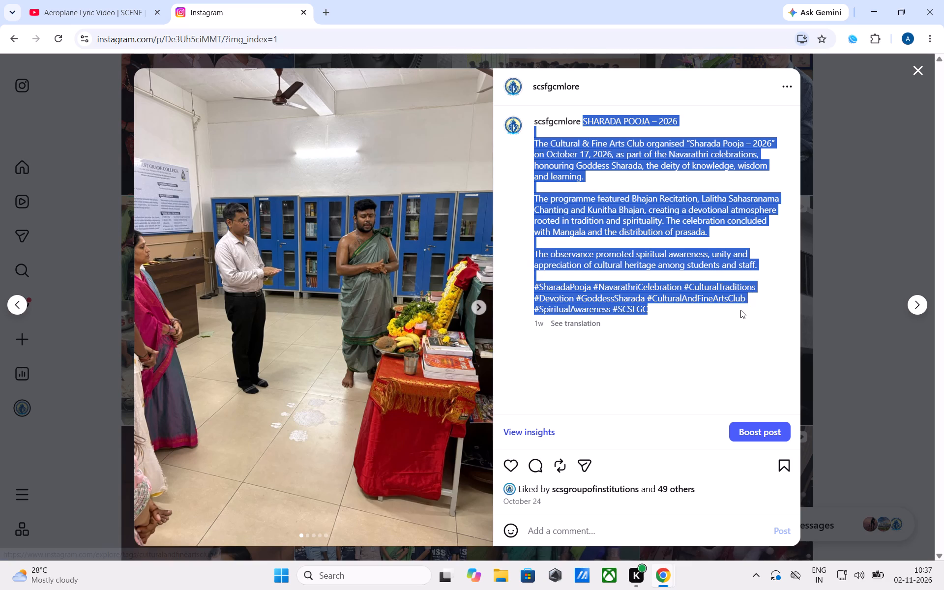
key("ctrl+c")
key("alt+Tab")
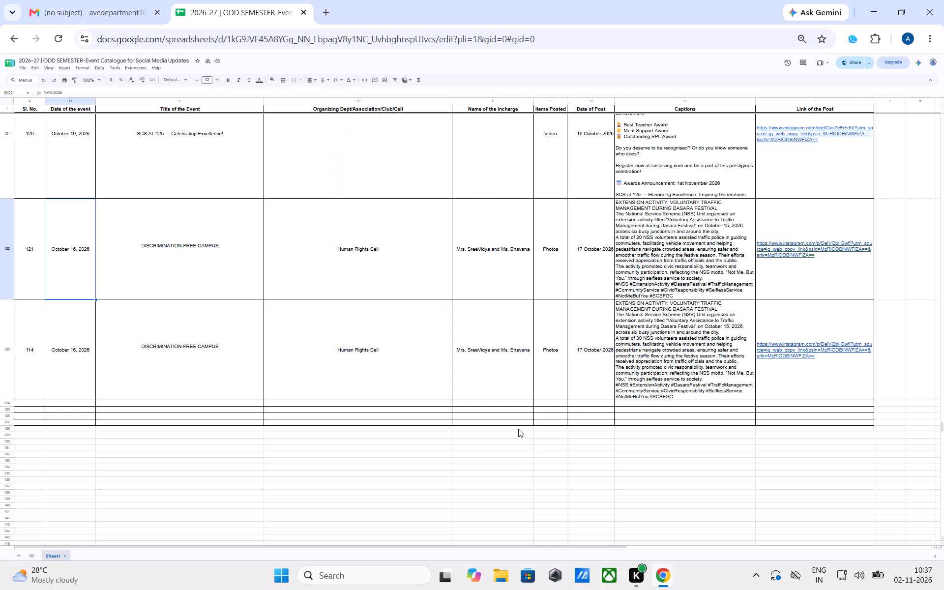
double_click(698, 219)
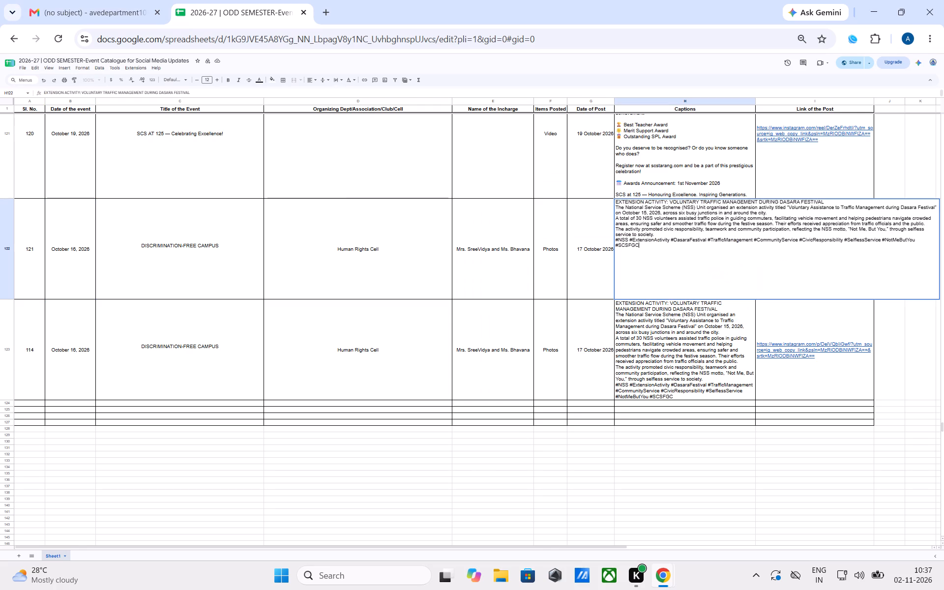
key("ctrl+a")
key("ctrl+v")
Set the date of post of entry 121 to 24 October 2026, matching the Sharada Pooja post.
left_click(605, 252)
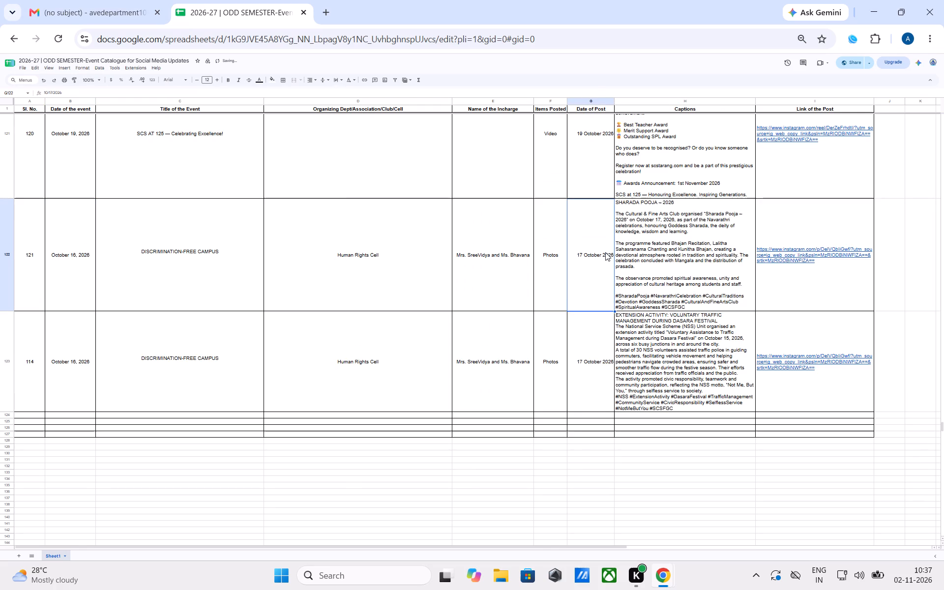
key("alt+Tab")
key("alt+Tab")
double_click(590, 283)
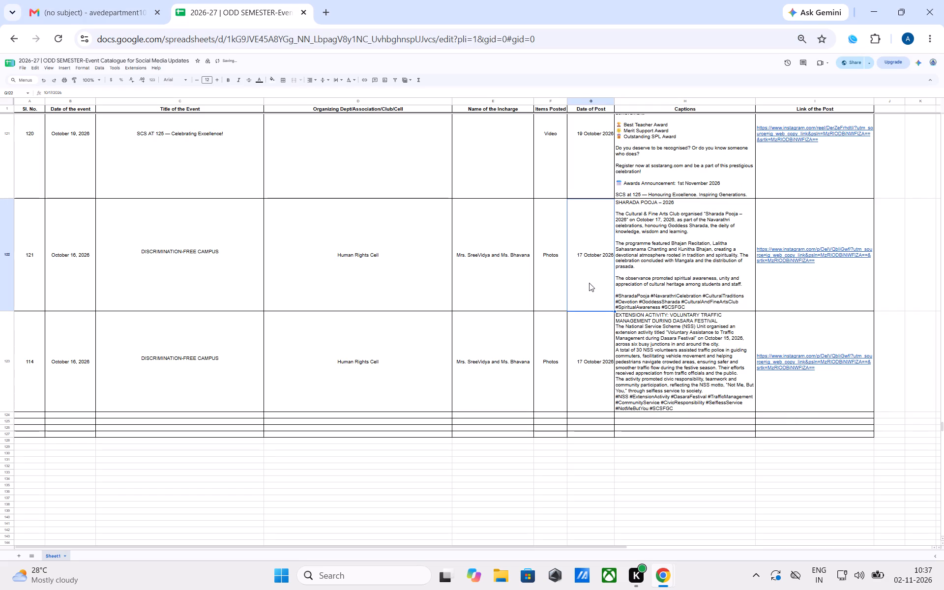
double_click(589, 283)
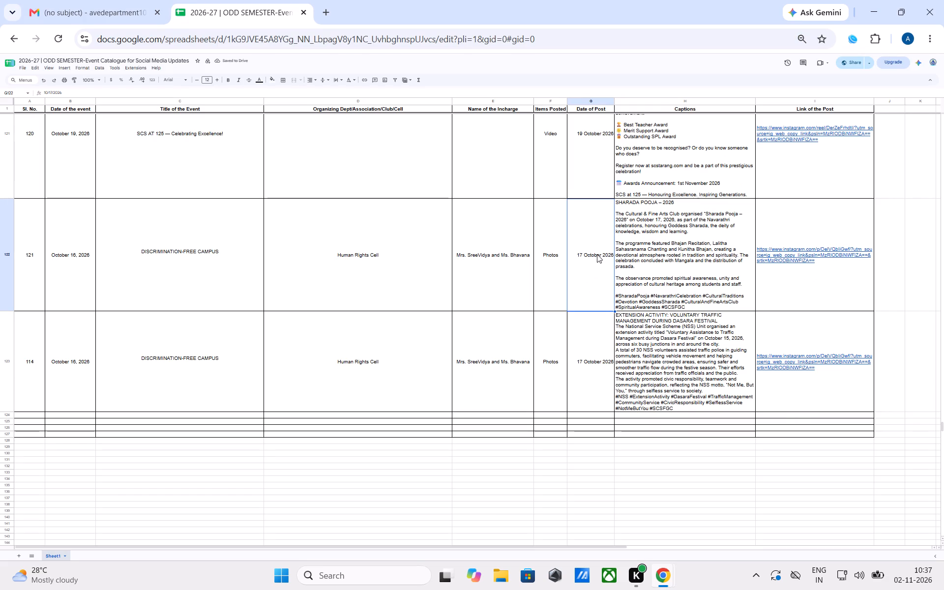
double_click(597, 254)
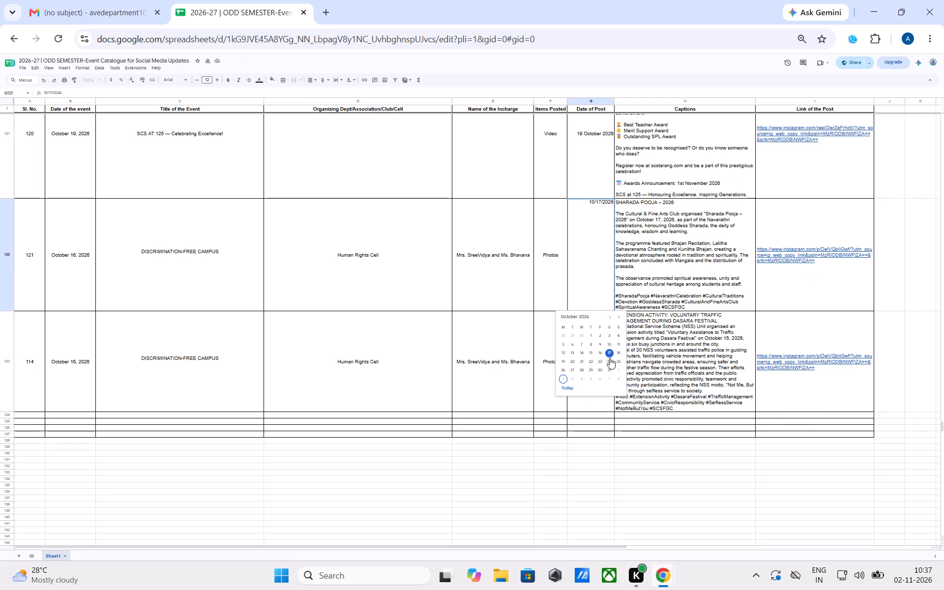
left_click(610, 358)
Replace the post link of entry 121 with the link copied from the Sharada Pooja Instagram post.
key("alt+Tab")
left_click(791, 84)
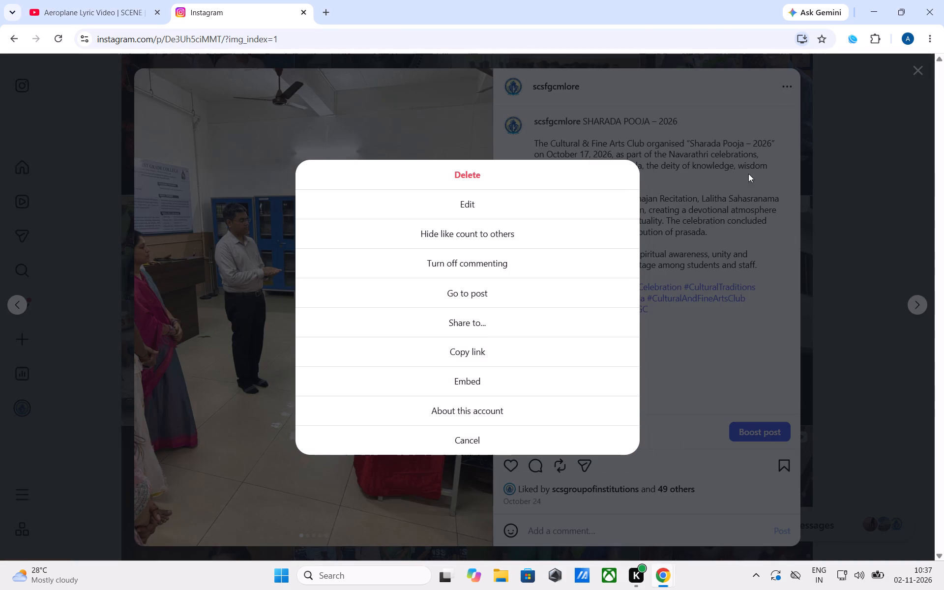
left_click(468, 352)
key("alt+Tab")
left_click(814, 270)
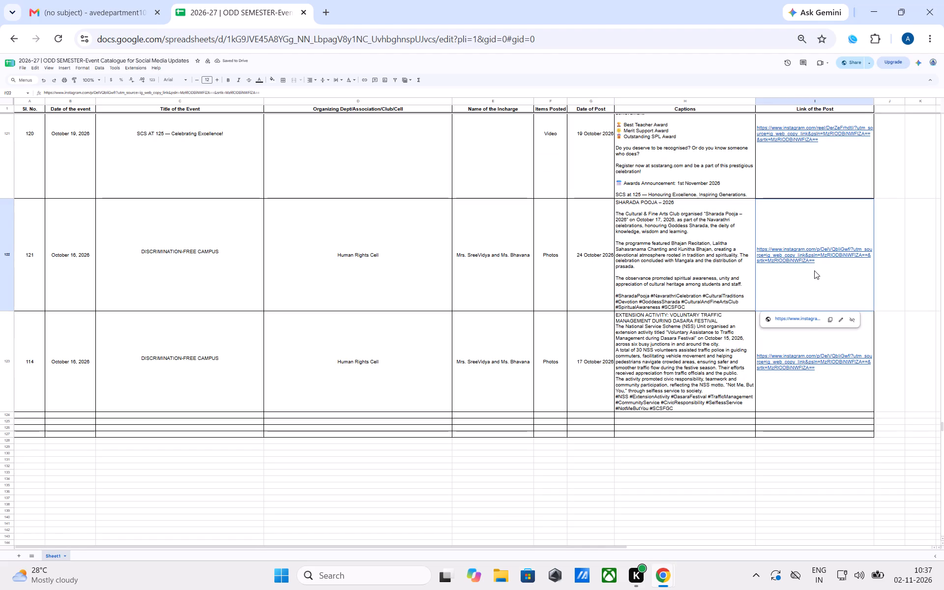
key("ctrl+v")
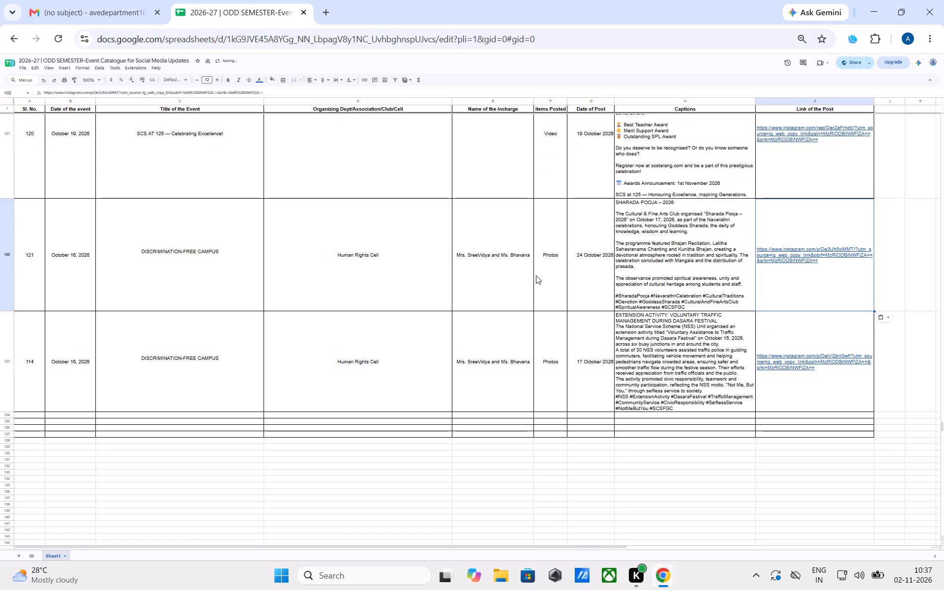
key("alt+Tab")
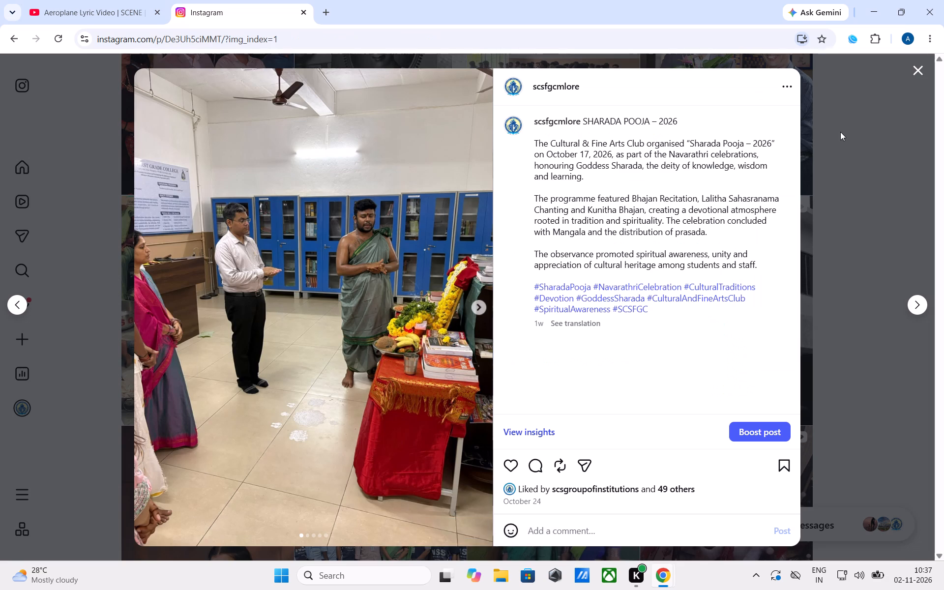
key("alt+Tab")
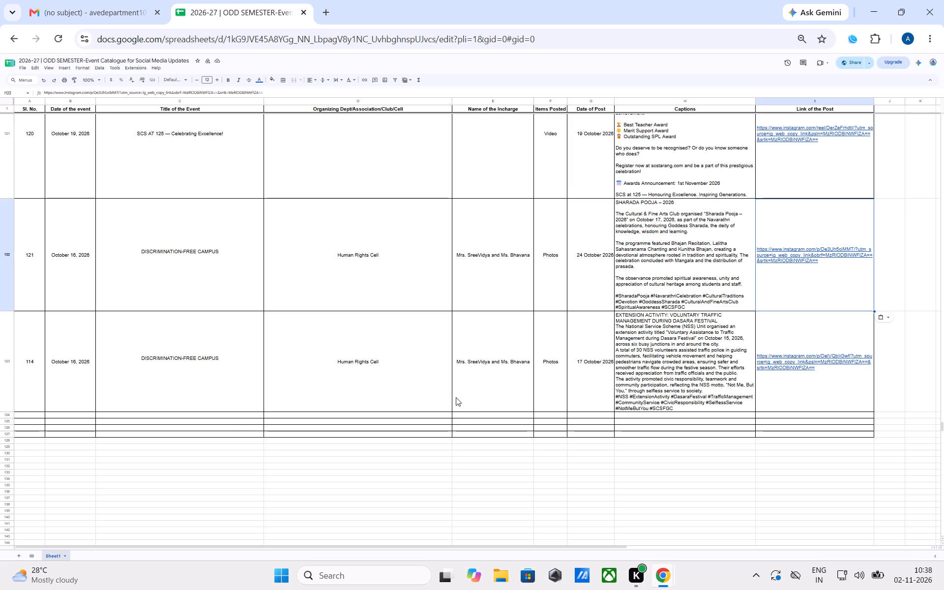
Set the serial number of the last filled event entry, in row 123, to 122.
double_click(23, 366)
key("BackSpace")
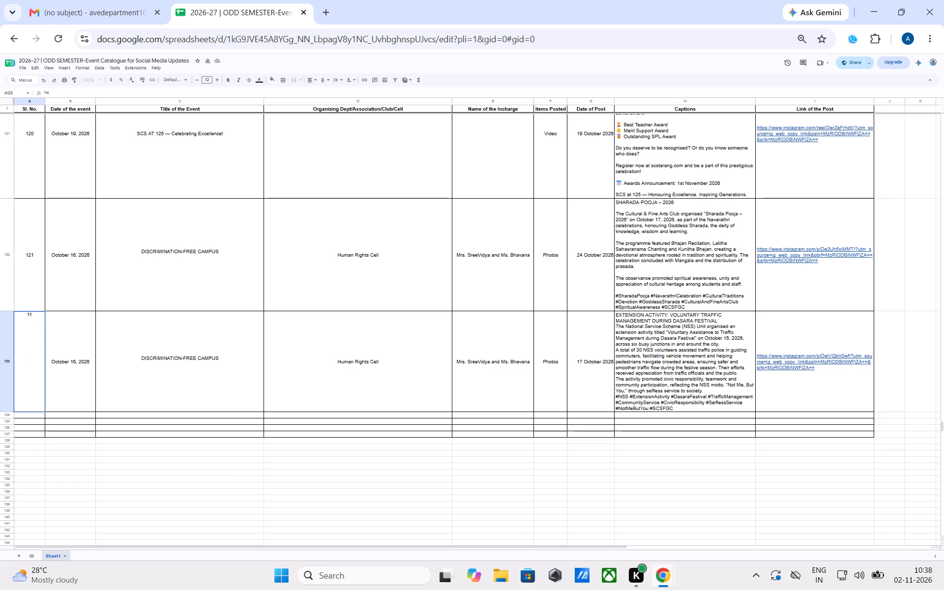
key("BackSpace")
type("22")
left_click(59, 340)
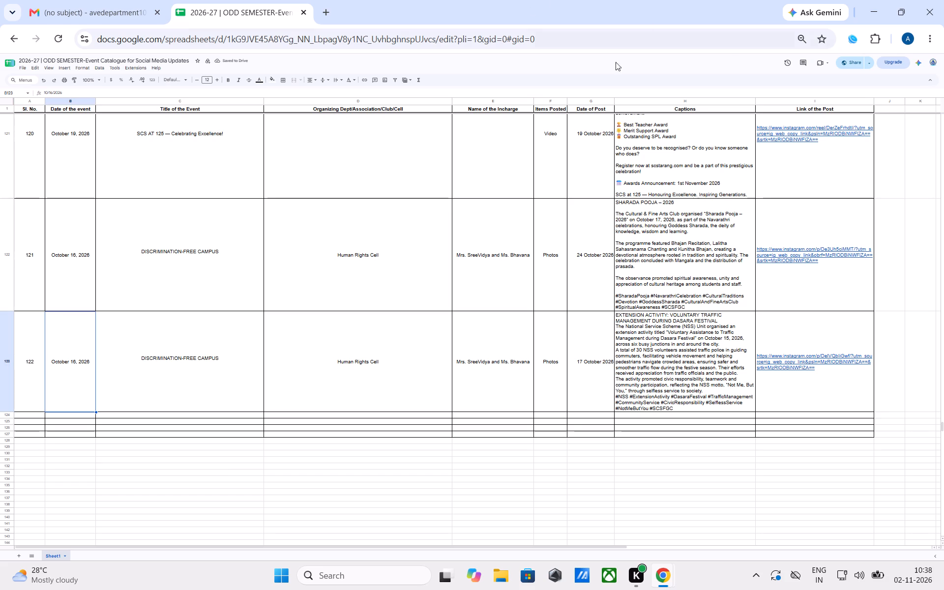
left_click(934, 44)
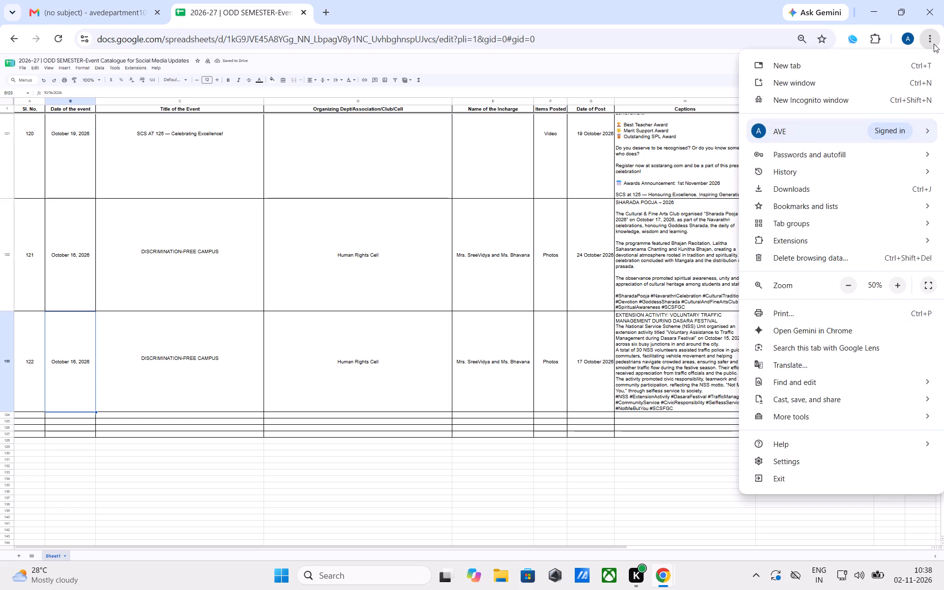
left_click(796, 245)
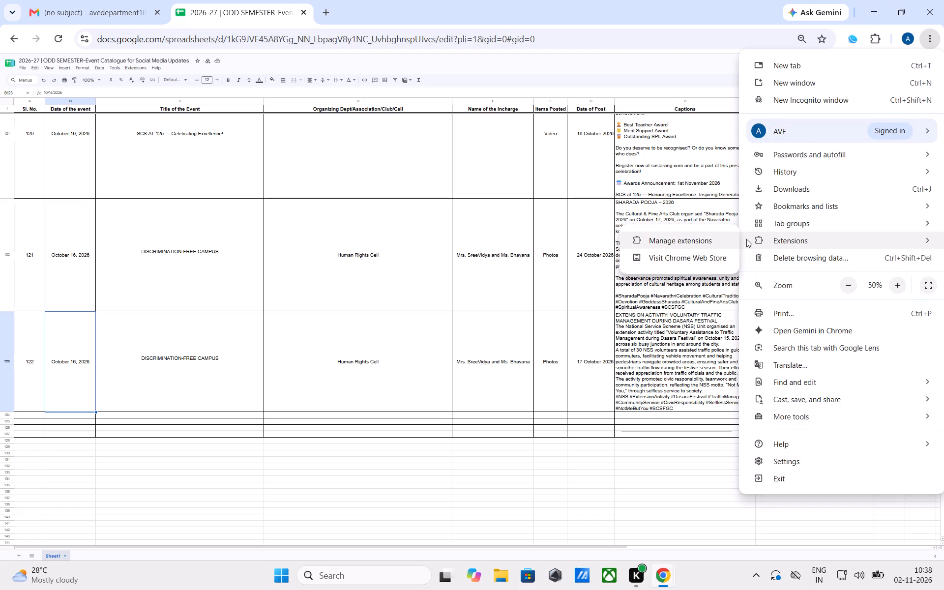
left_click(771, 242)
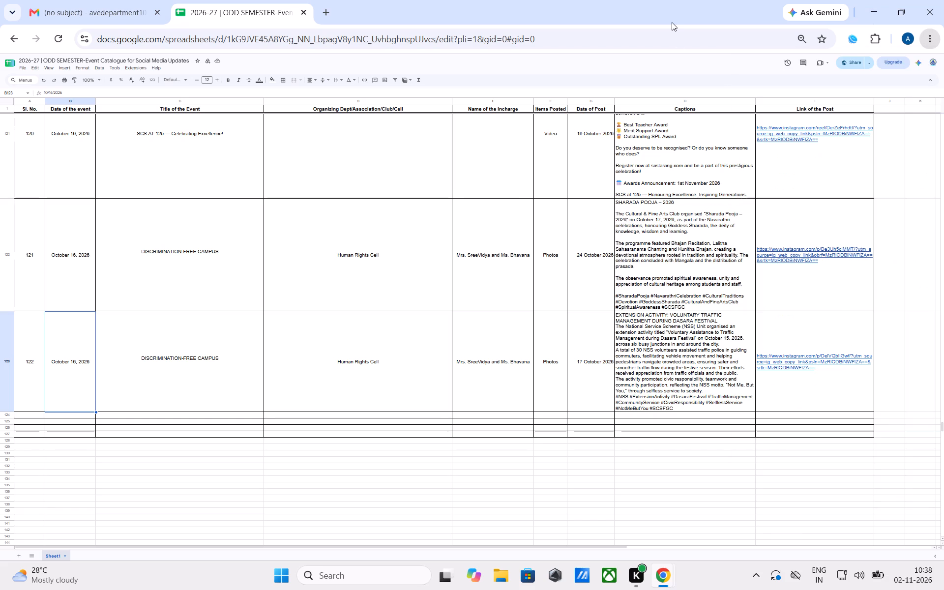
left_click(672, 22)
Insert a single row above the blank bordered row 127 across columns A to I, two times.
left_click(24, 350)
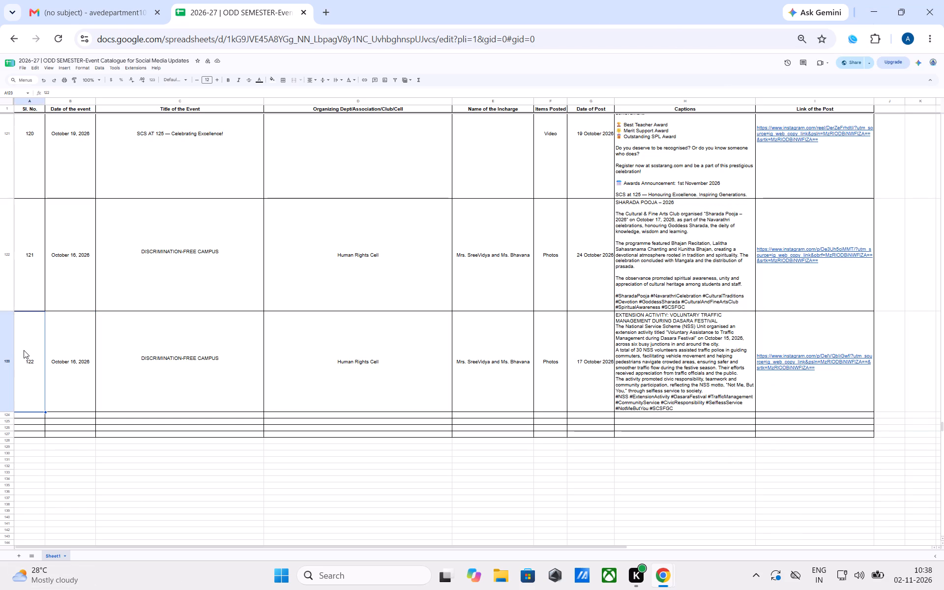
left_click(30, 437)
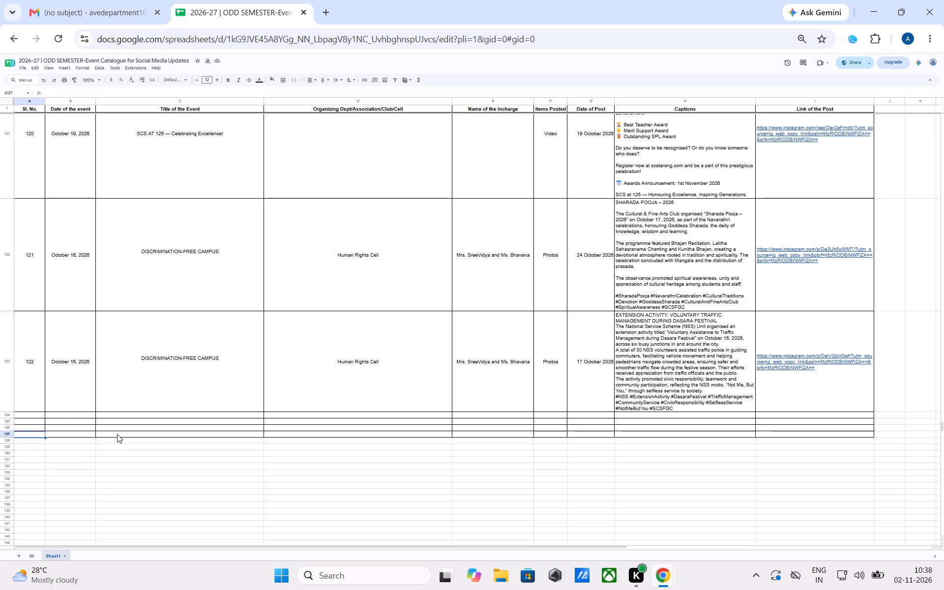
left_click_drag(25, 435, 702, 451)
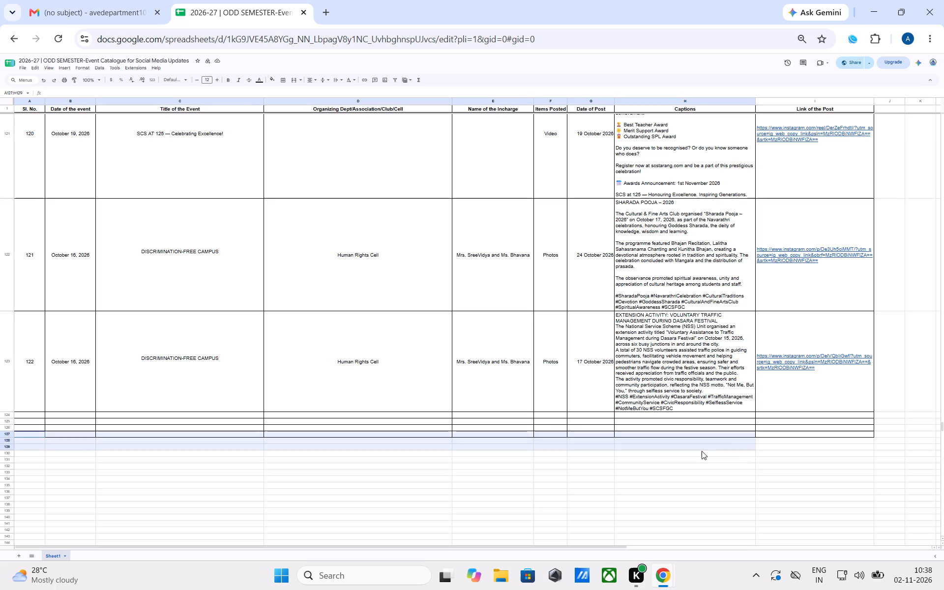
left_click_drag(702, 451, 852, 434)
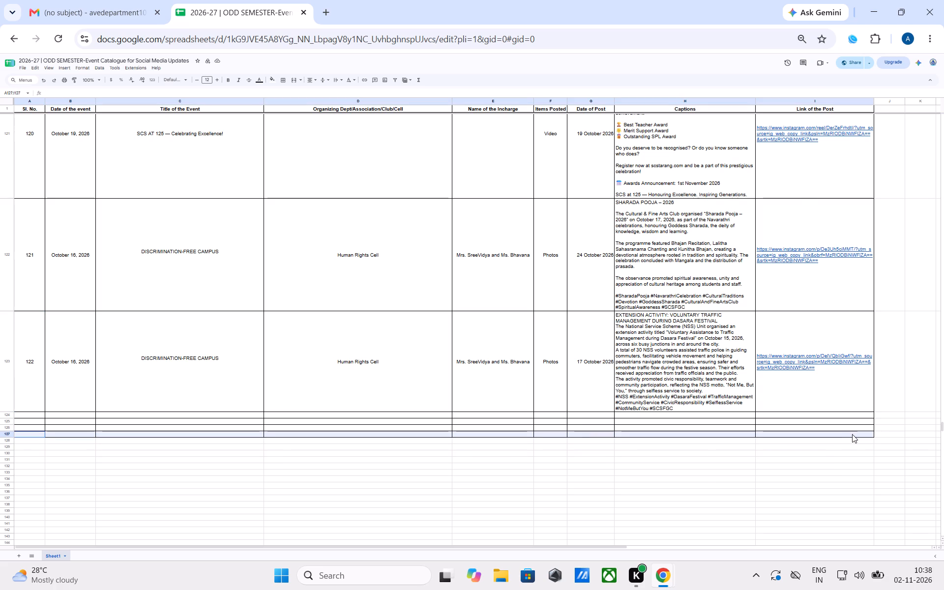
right_click(852, 435)
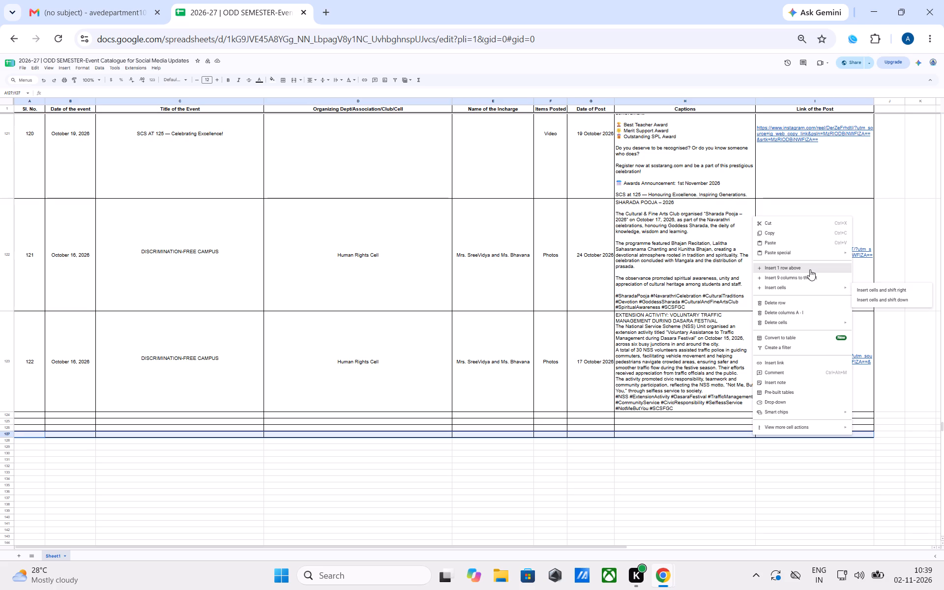
left_click(807, 288)
left_click(807, 267)
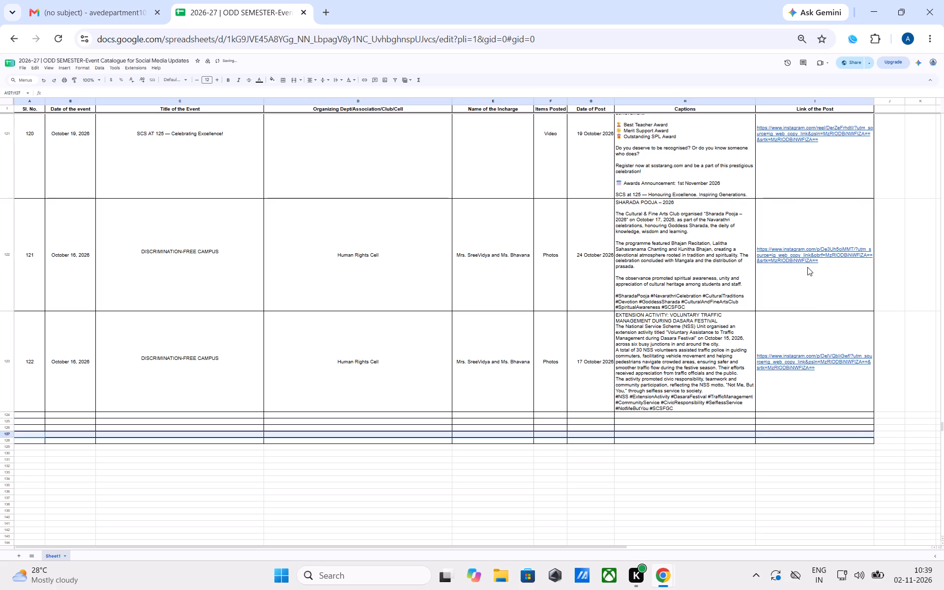
right_click(764, 434)
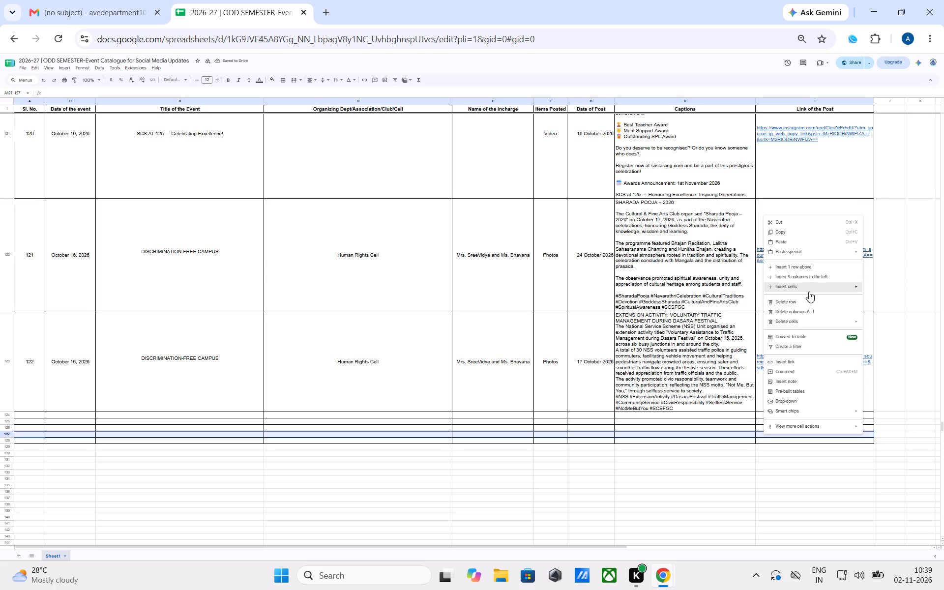
left_click(798, 265)
right_click(774, 430)
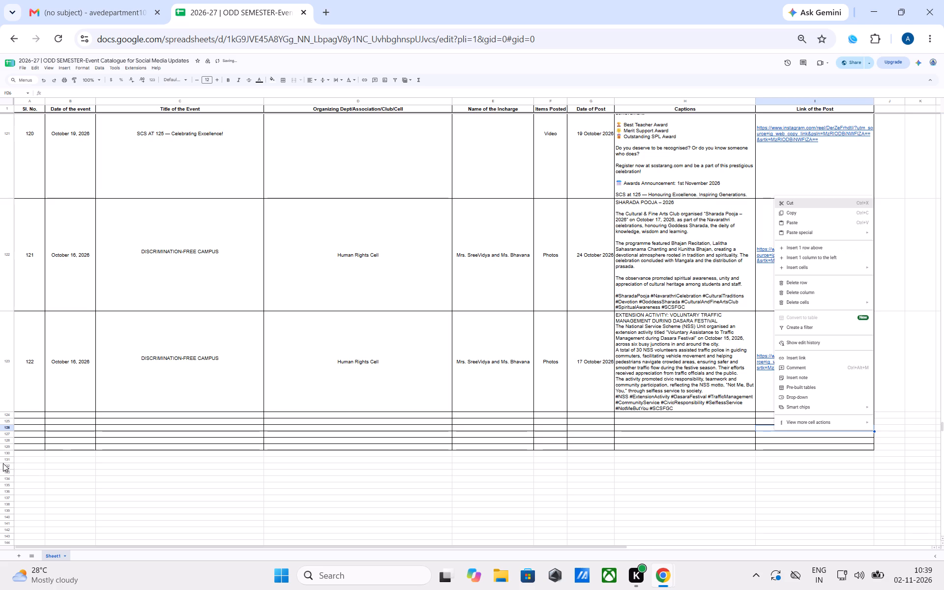
Select rows 124 to 127 across columns A to I and insert four rows above them, four times over.
left_click_drag(30, 438, 844, 442)
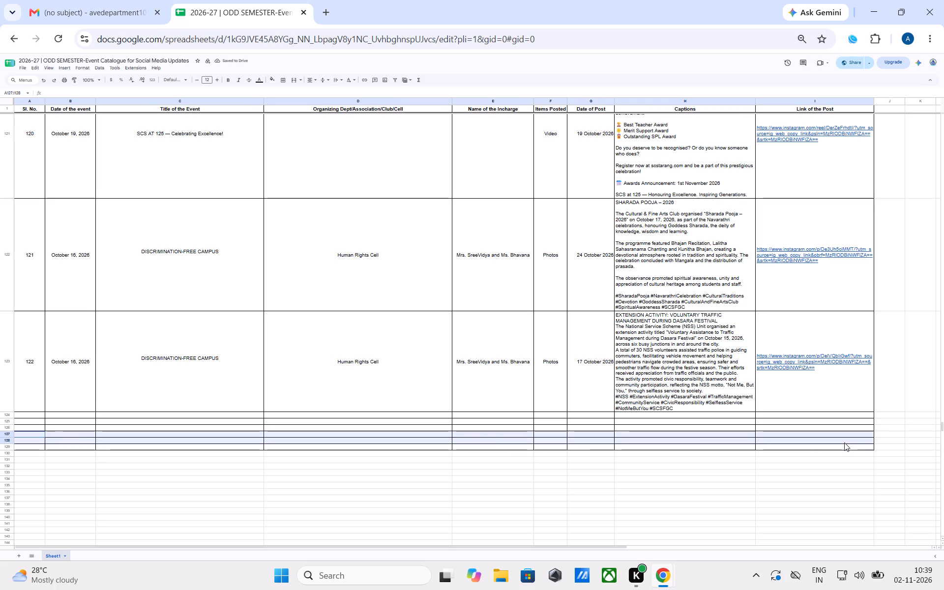
left_click_drag(844, 442, 857, 413)
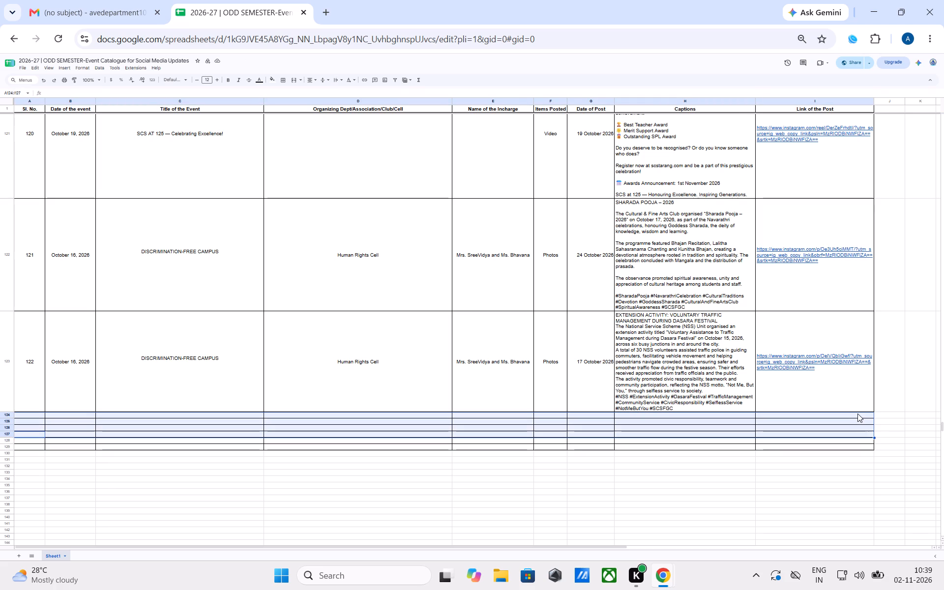
right_click(857, 413)
left_click(815, 244)
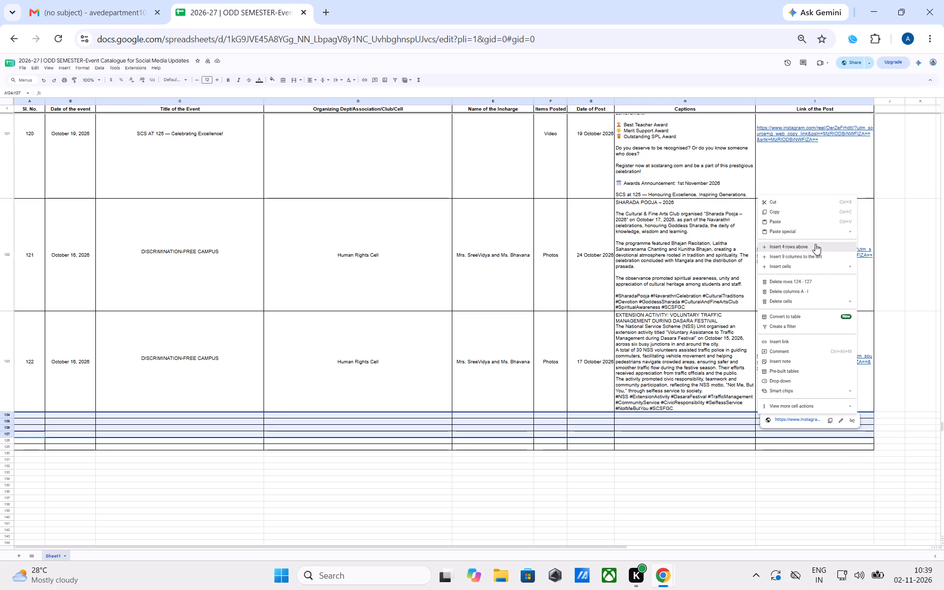
right_click(785, 411)
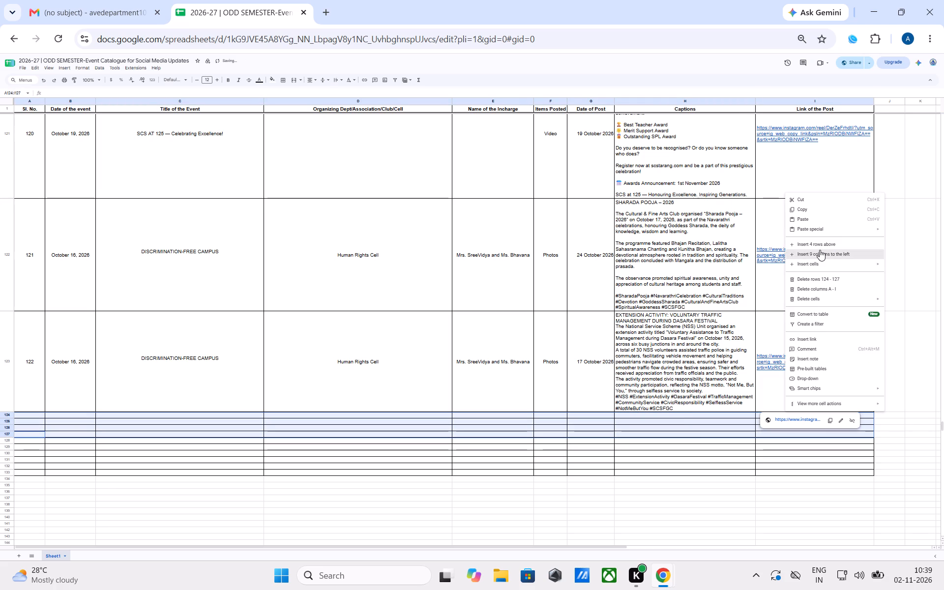
left_click(820, 243)
right_click(770, 429)
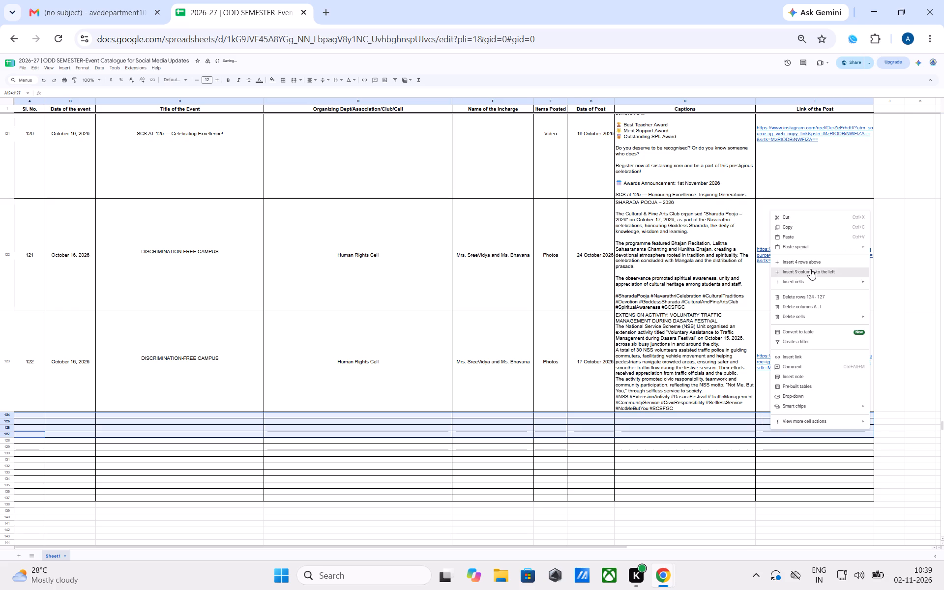
left_click(808, 262)
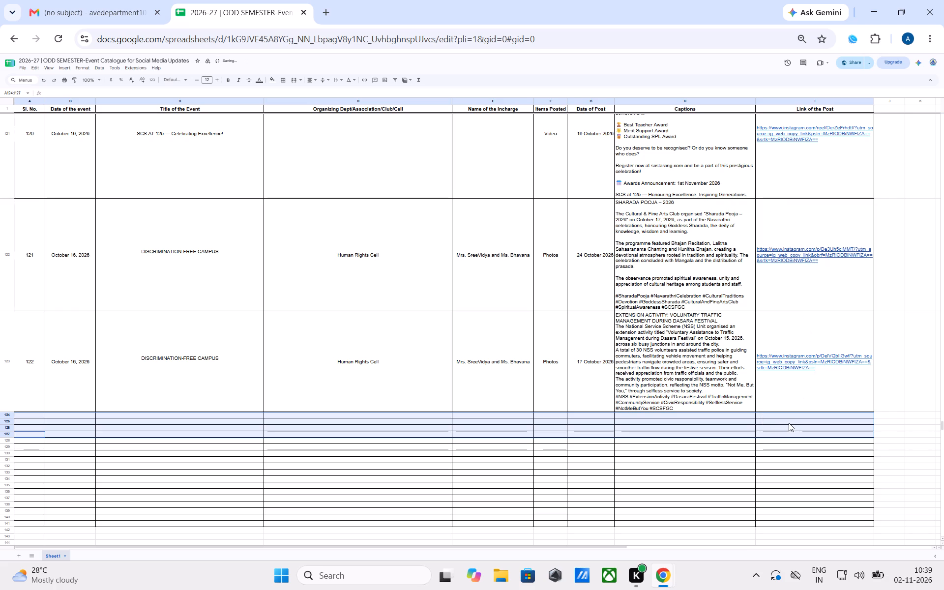
right_click(789, 423)
left_click(811, 252)
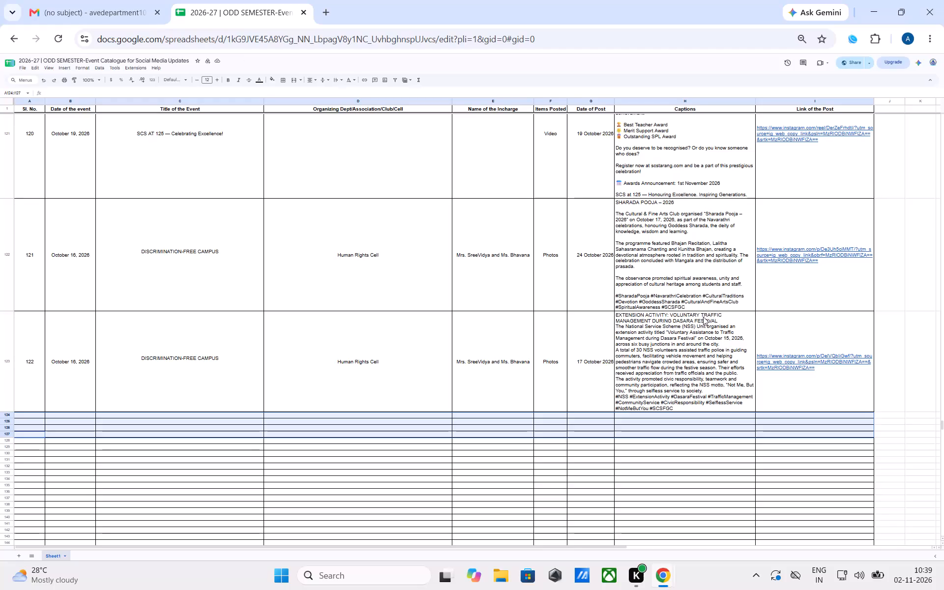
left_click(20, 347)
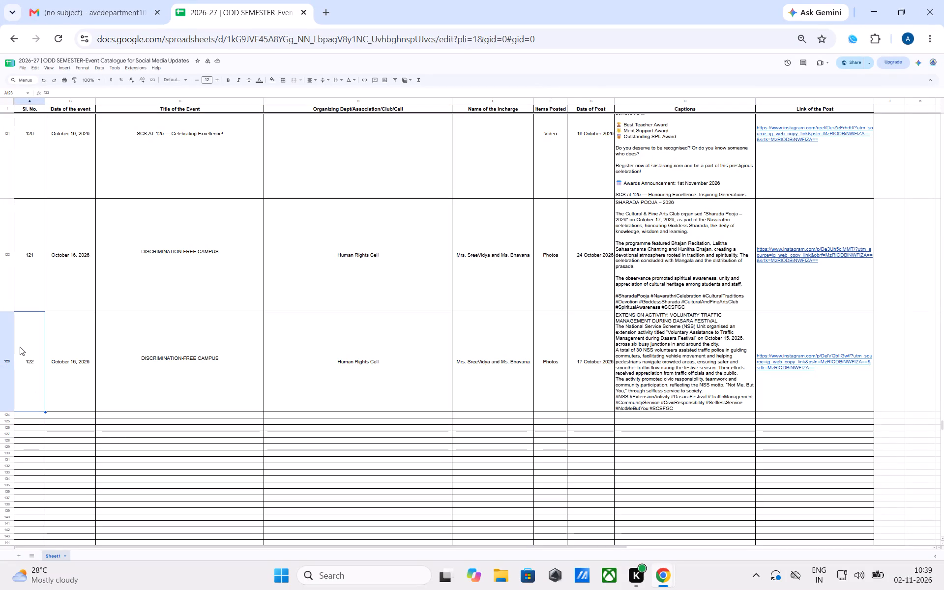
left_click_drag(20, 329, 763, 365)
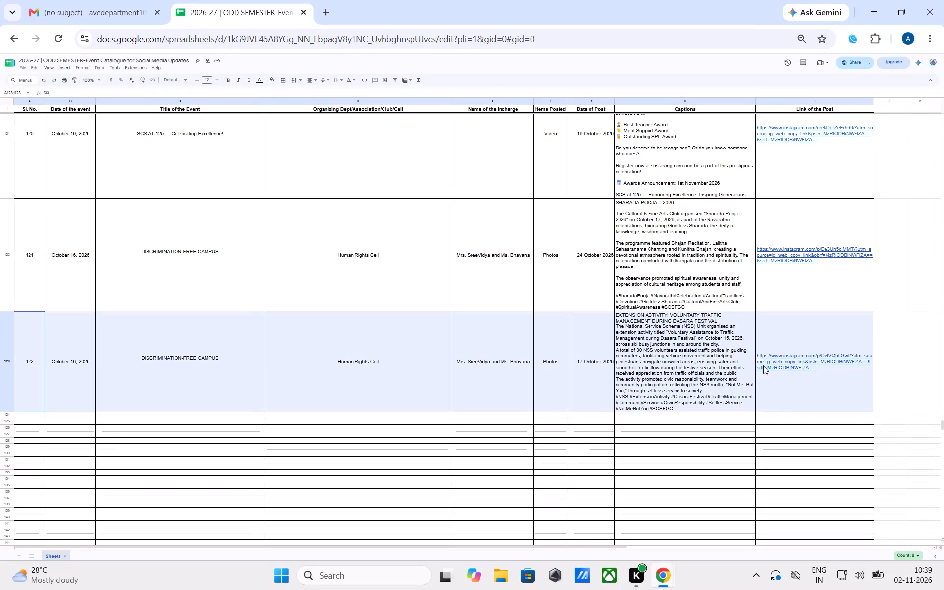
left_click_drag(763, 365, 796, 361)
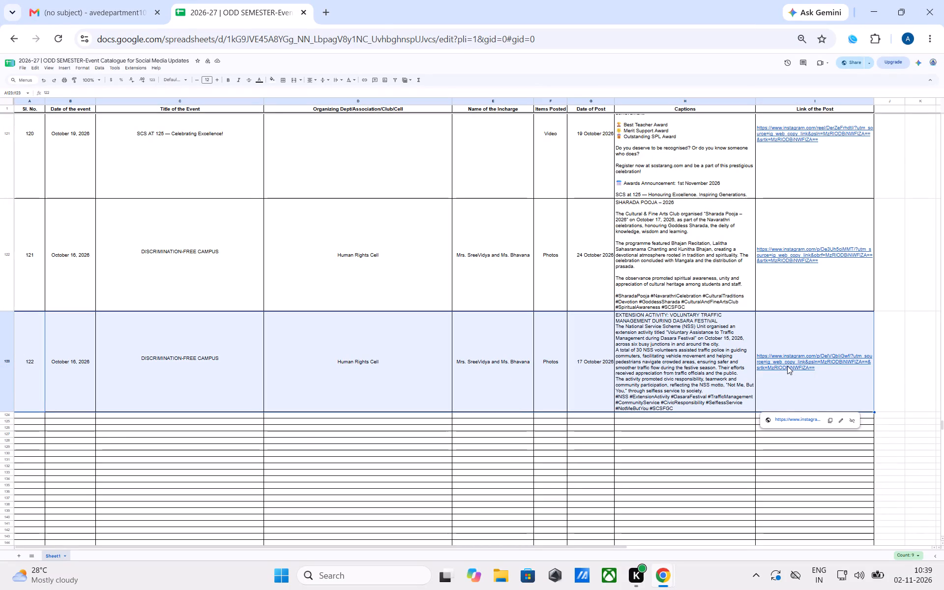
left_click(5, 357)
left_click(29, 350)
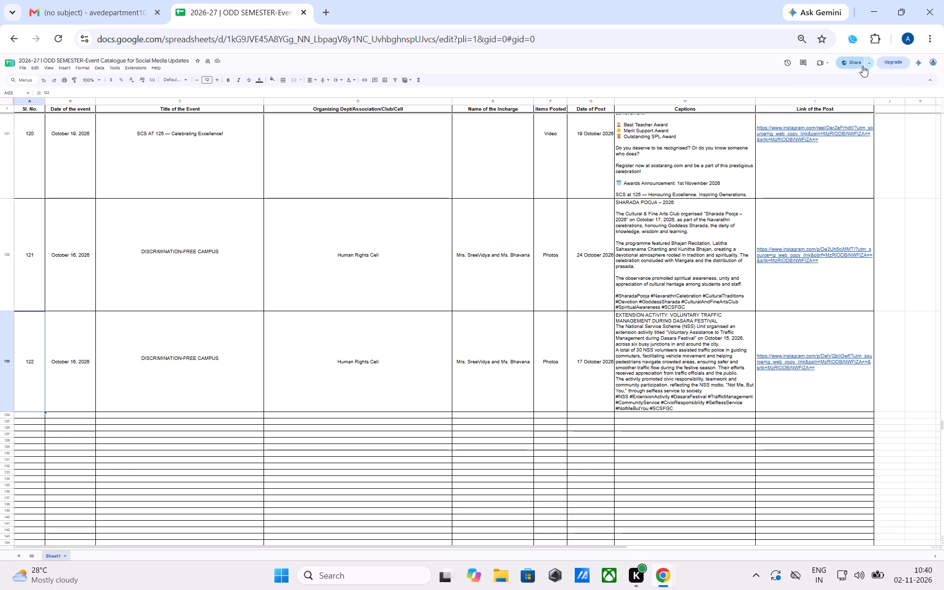
Compare the entry with serial number 121 against the Sharada Pooja – 2026 Instagram post.
left_click(232, 367)
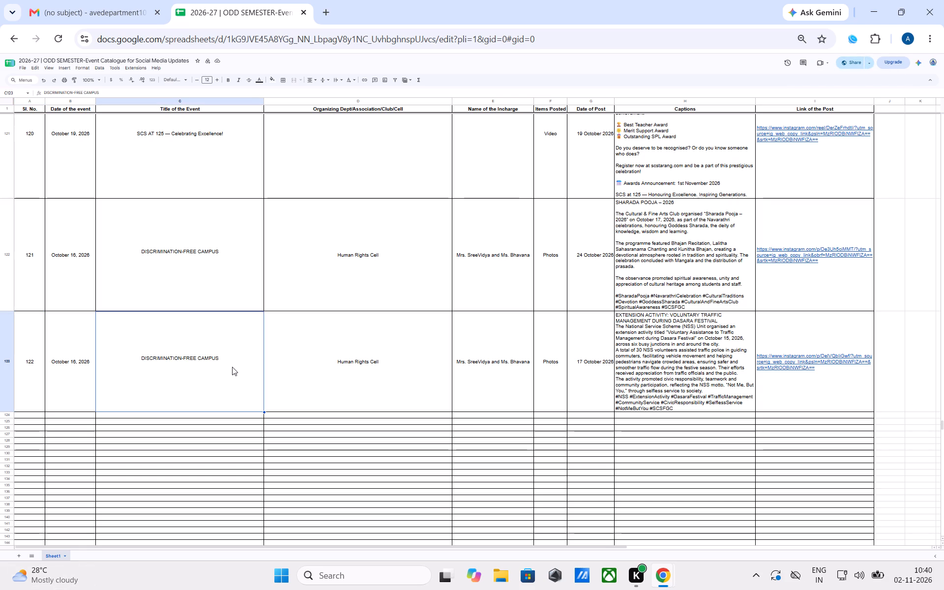
key("alt+Tab")
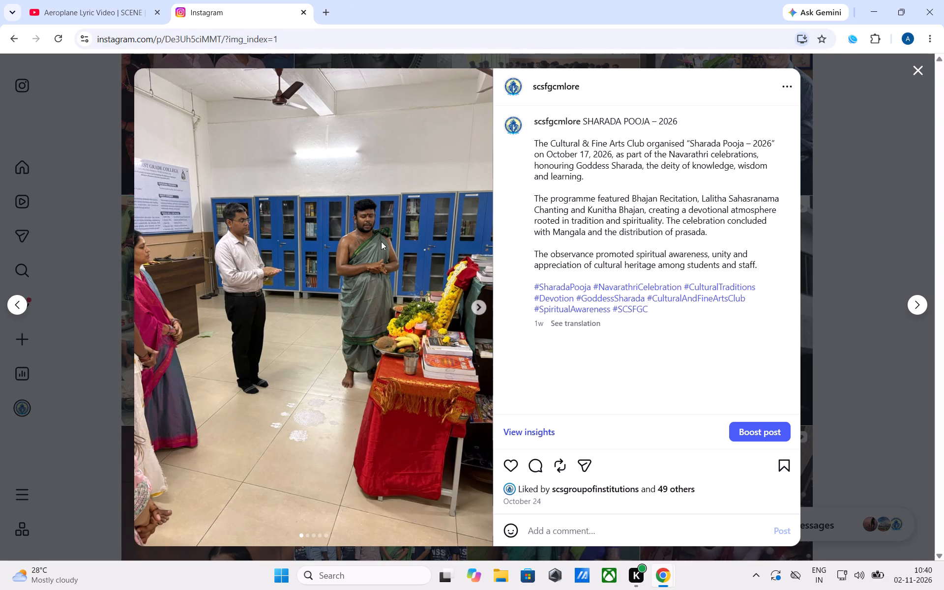
key("alt+Tab")
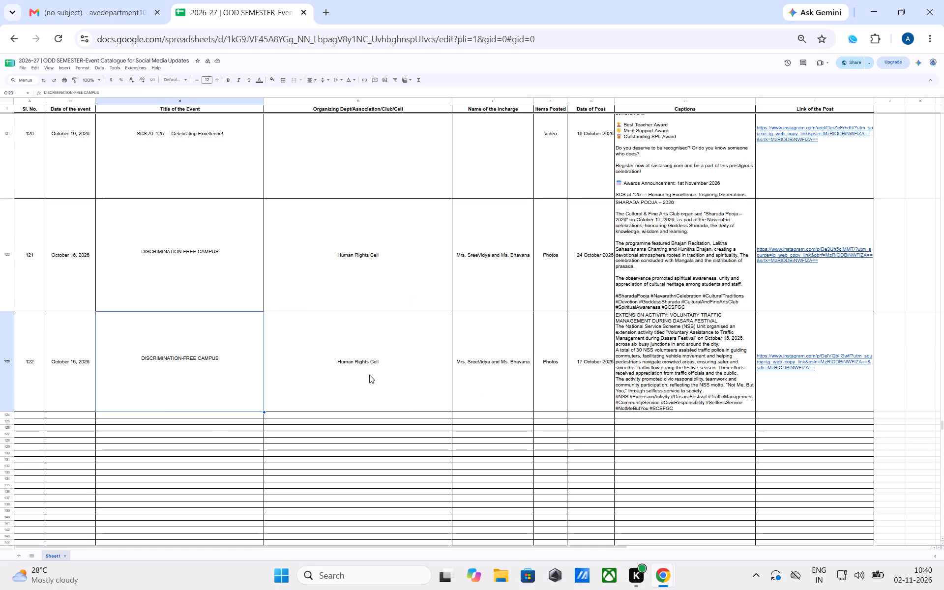
scroll(247, 290, "up", 2)
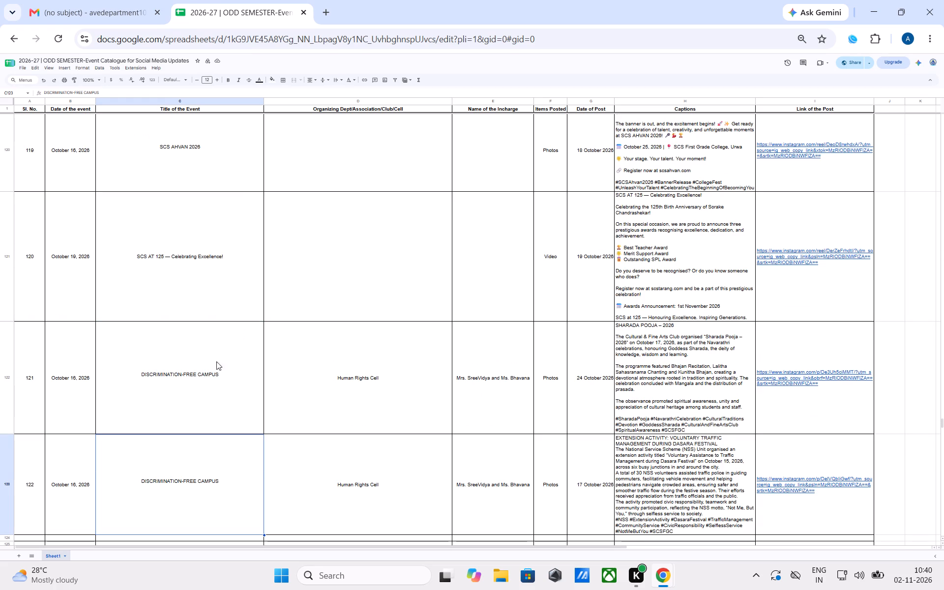
left_click(197, 400)
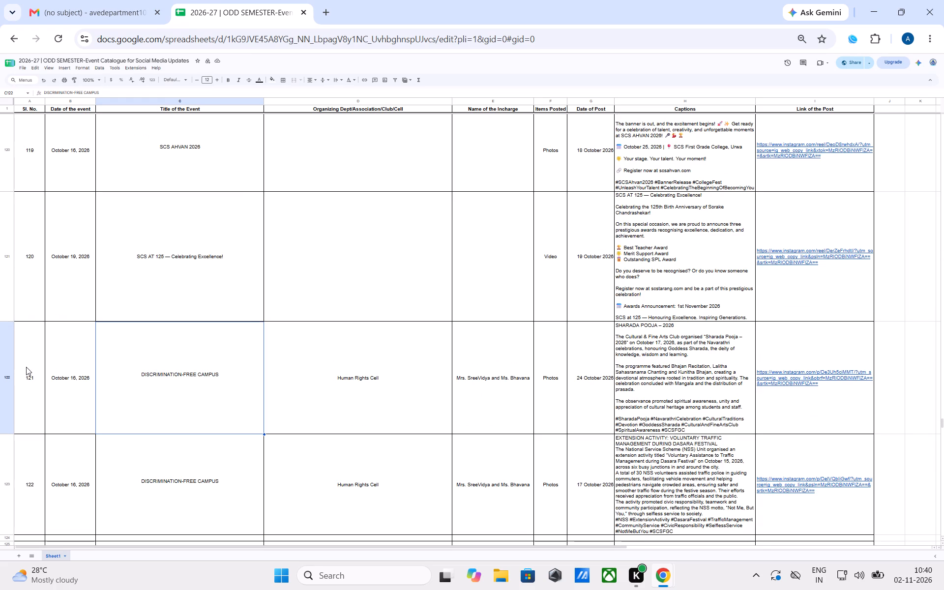
left_click(26, 367)
left_click(74, 356)
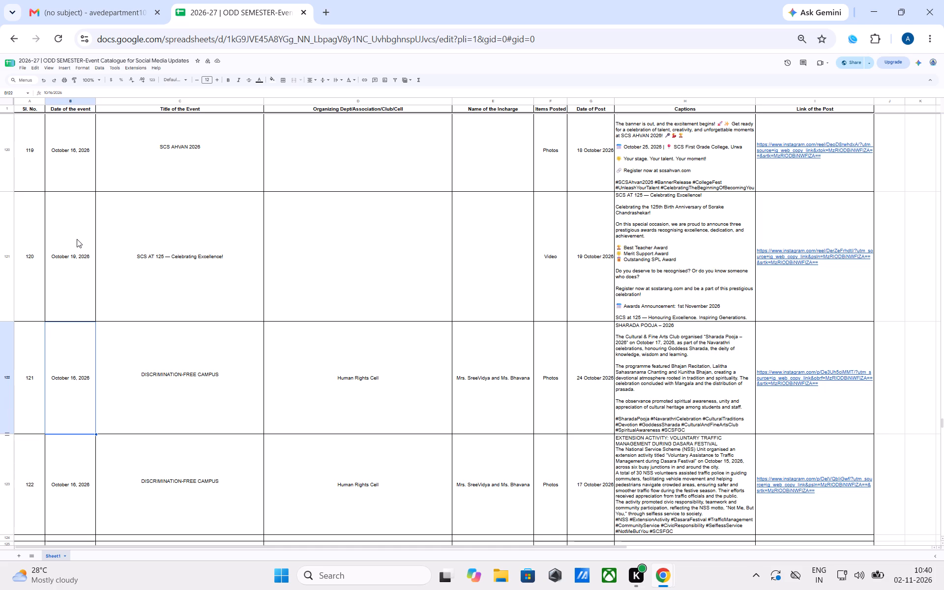
key("alt+Tab")
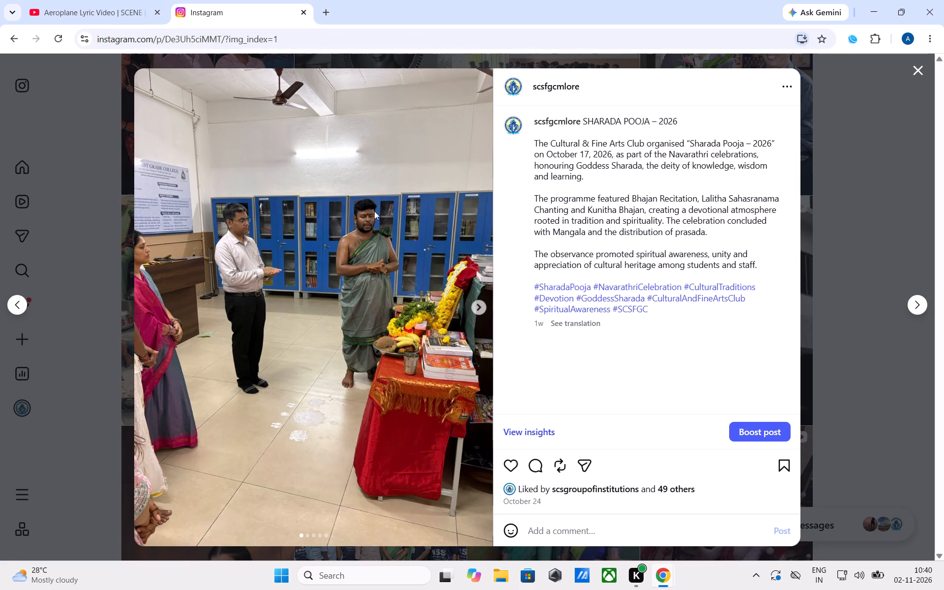
key("alt+Tab")
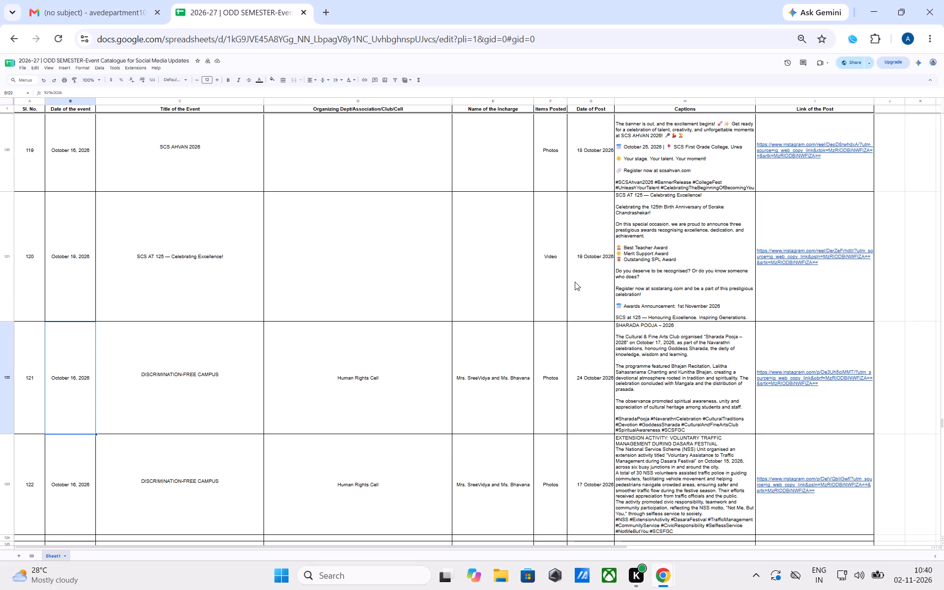
key("alt+Tab")
key("alt+Tab")
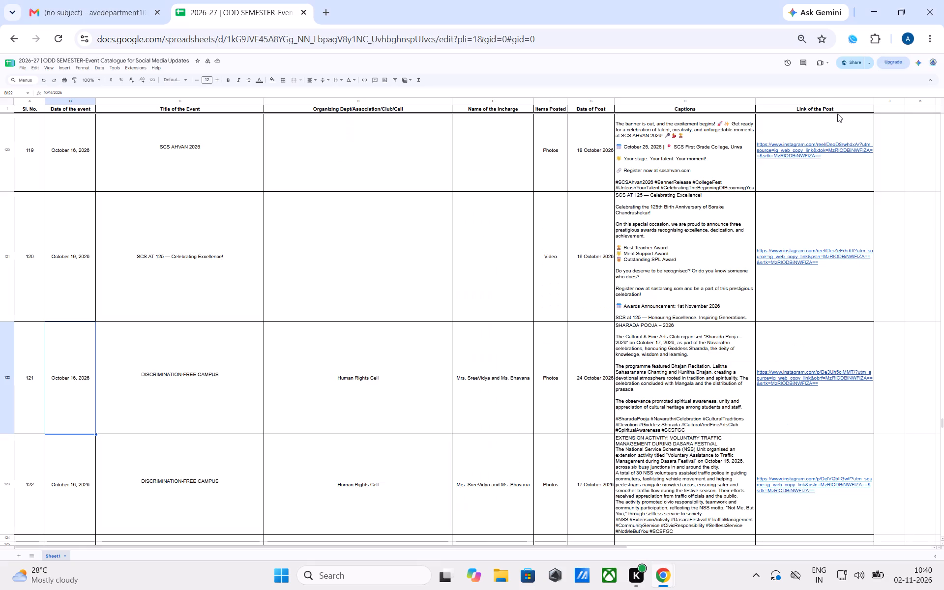
Copy the Sharada Pooja – 2026 post's link from Instagram into the post link cell of entry 121.
key("alt+Tab")
left_click(784, 85)
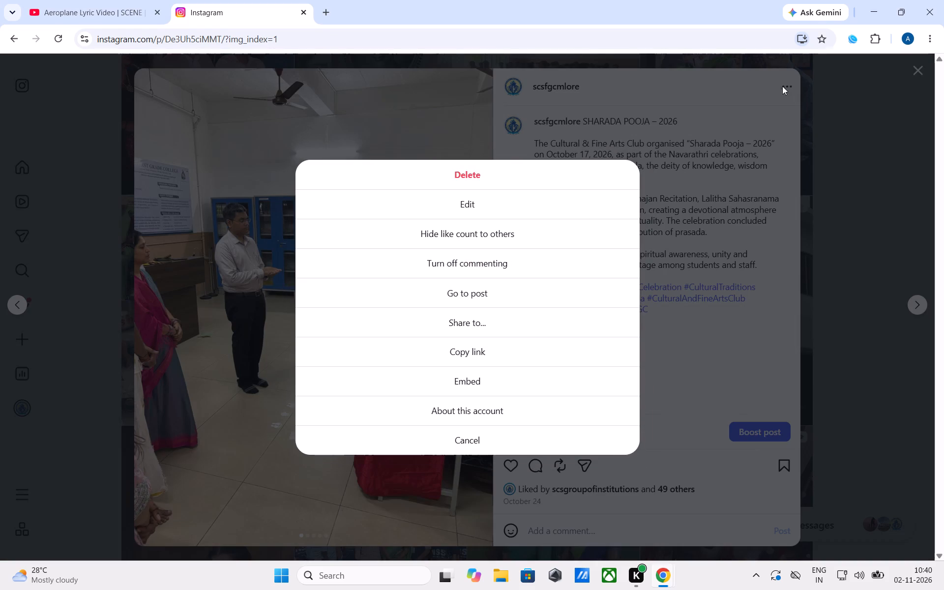
left_click(452, 344)
key("alt+Tab")
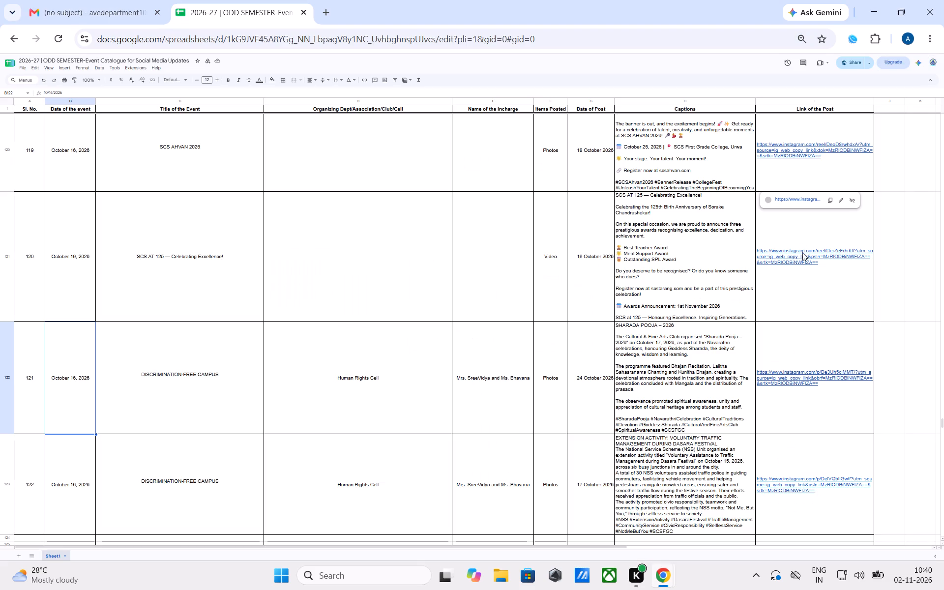
left_click(787, 353)
key("ctrl+v")
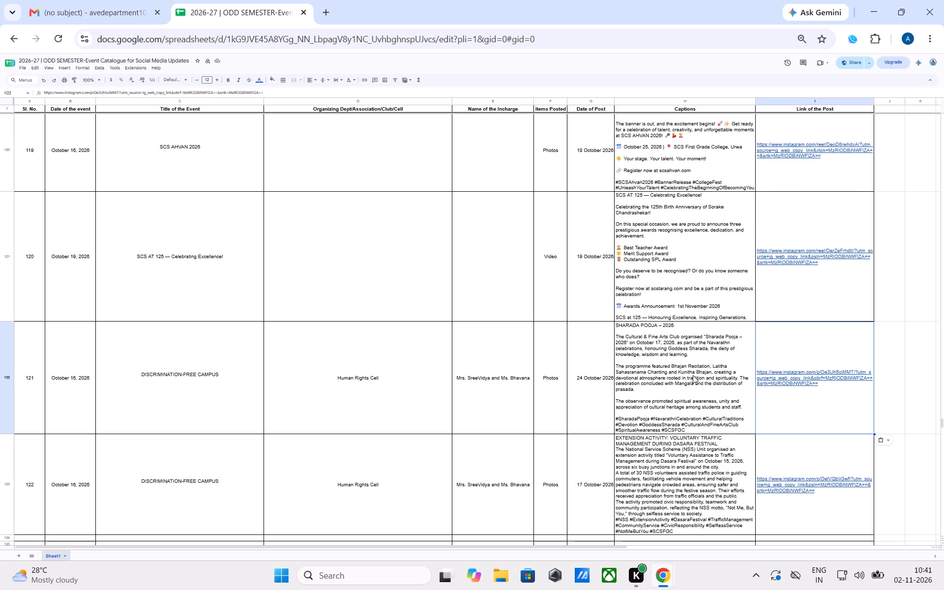
Check the post's dates on Instagram and set the event date of entry 121 to October 17, 2026.
left_click(591, 356)
key("alt+Tab")
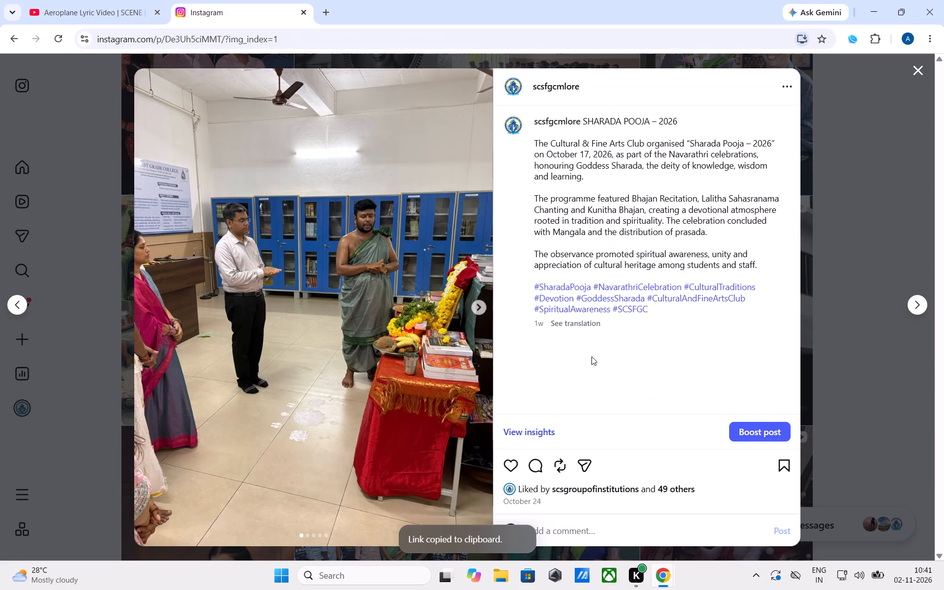
key("alt+Tab")
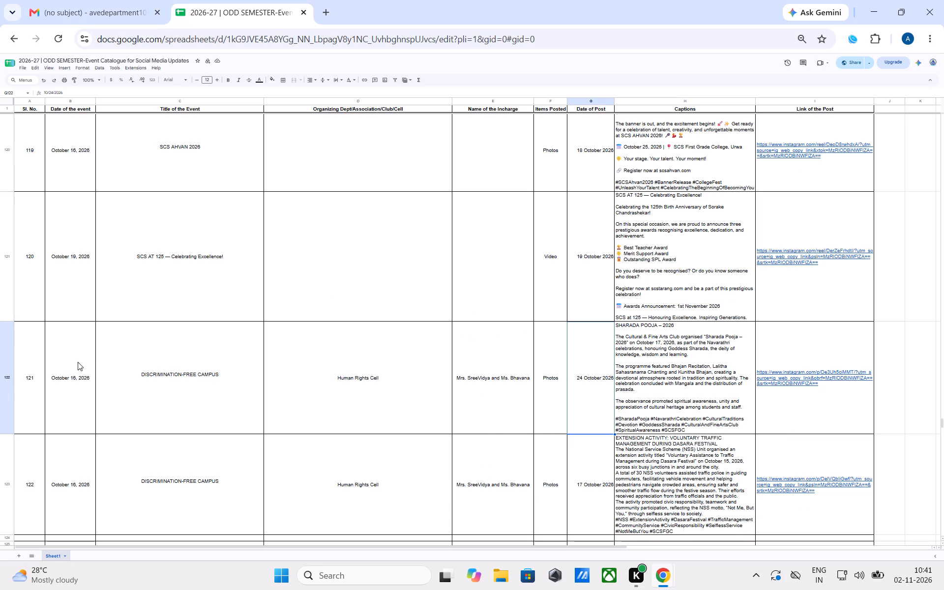
key("alt+Tab")
key("alt+Tab")
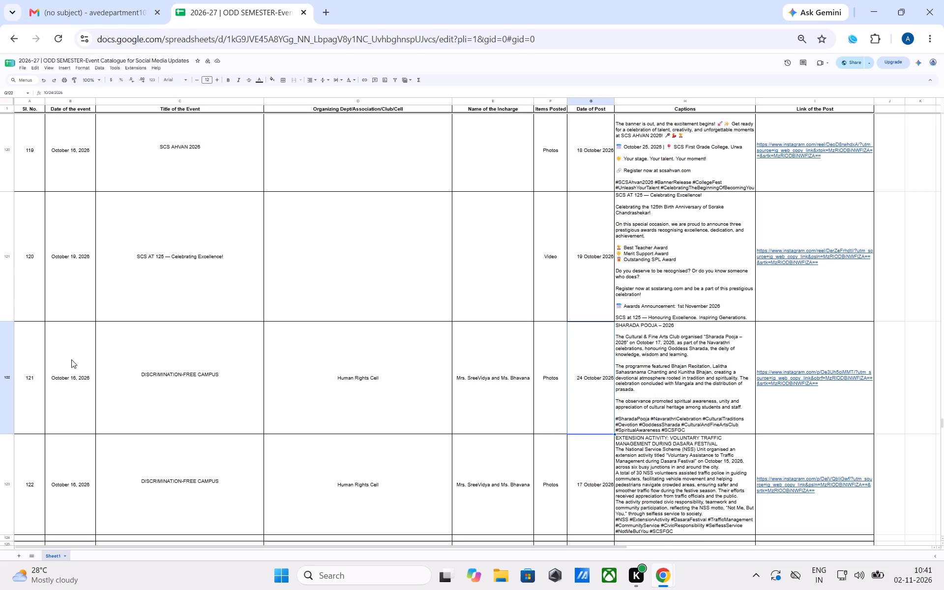
double_click(71, 359)
left_click(90, 478)
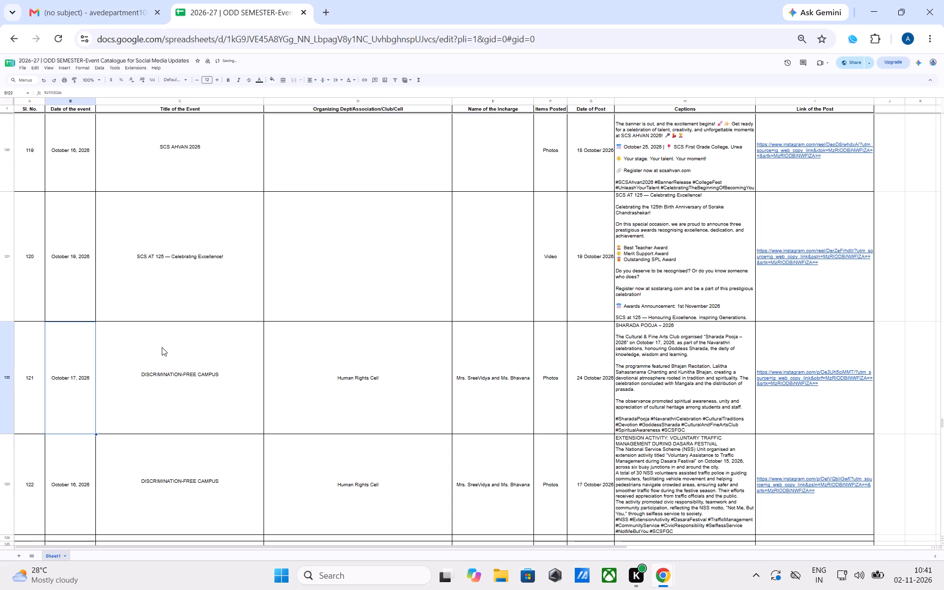
Replace the event title of entry 121 with "SHARADA POOJA – 2026", copied from the Instagram caption.
left_click(164, 330)
key("alt+Tab")
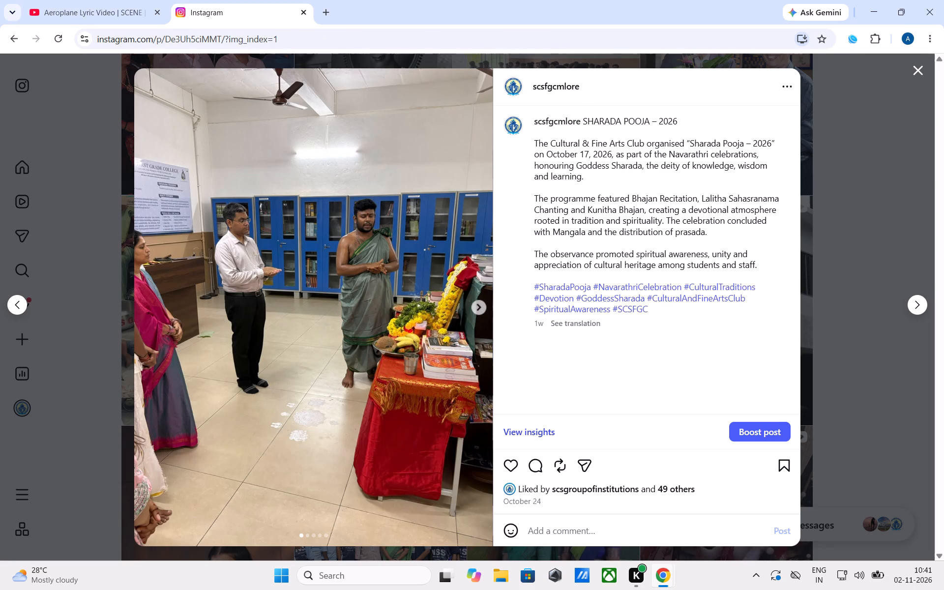
key("alt+Tab")
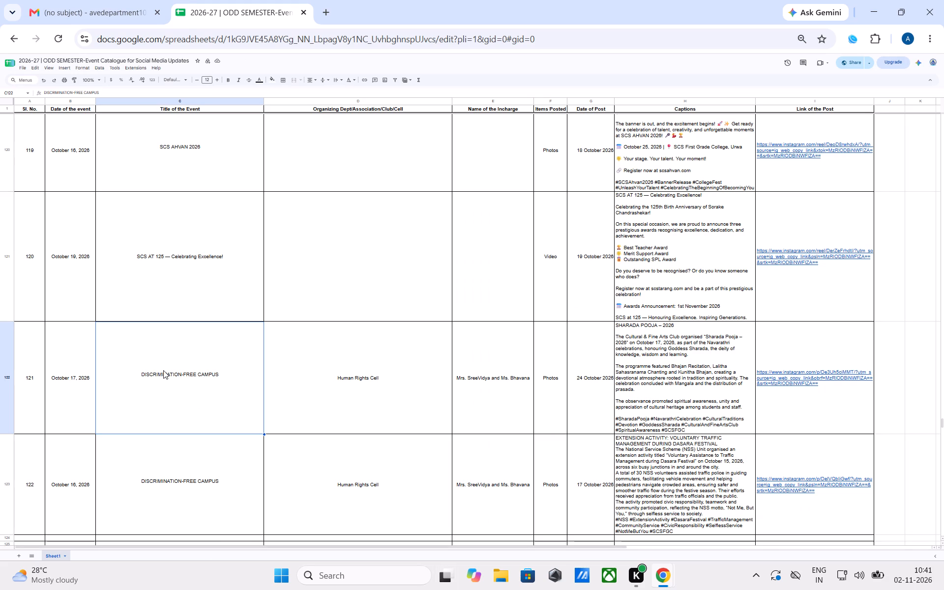
key("alt+Tab")
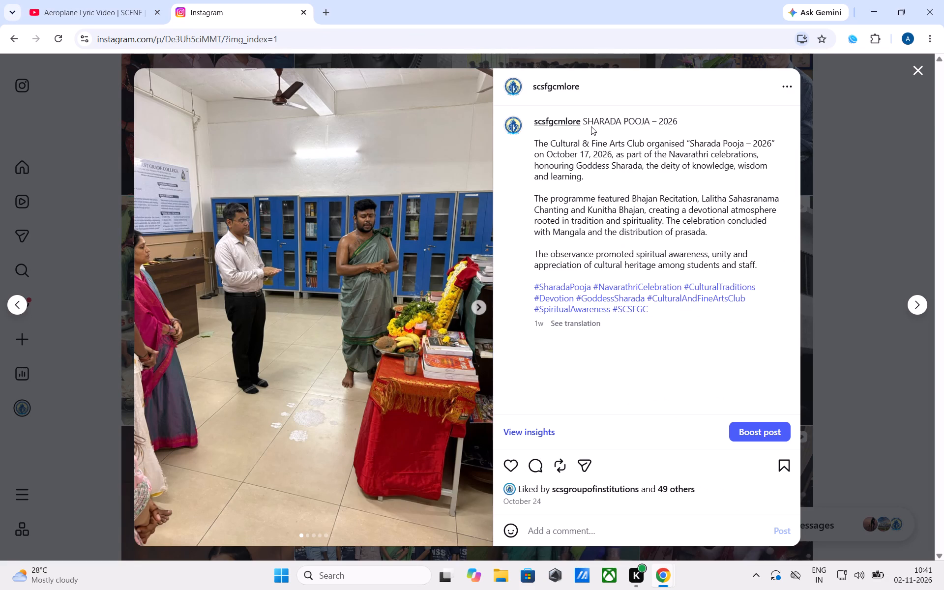
left_click_drag(585, 122, 688, 106)
key("ctrl+c")
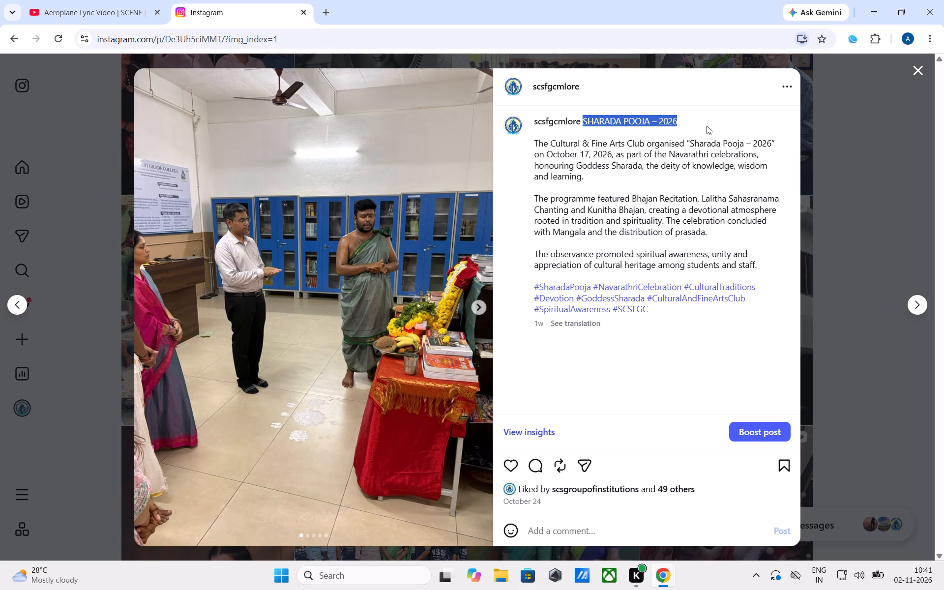
key("alt+Tab")
double_click(202, 364)
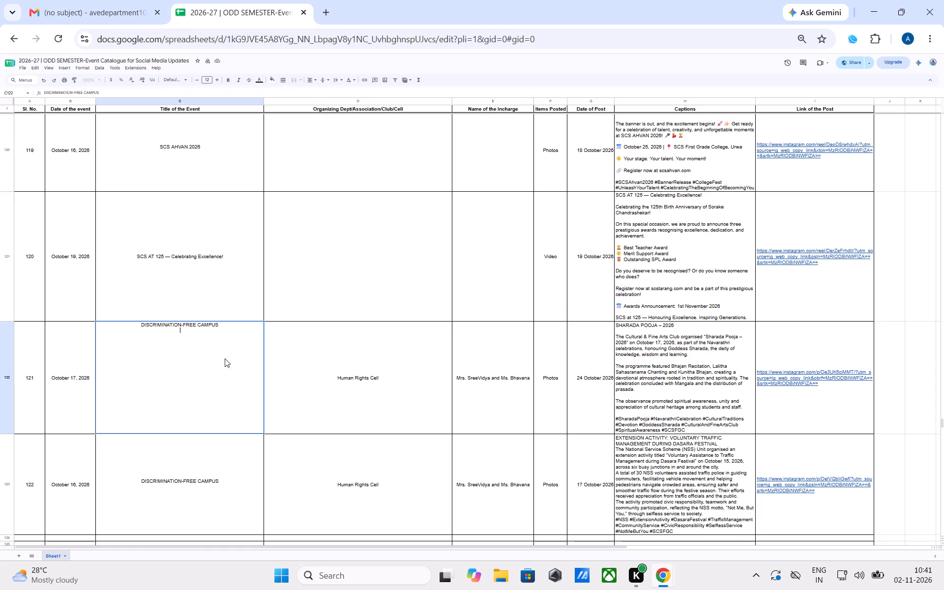
left_click_drag(231, 326, 113, 321)
key("ctrl+v")
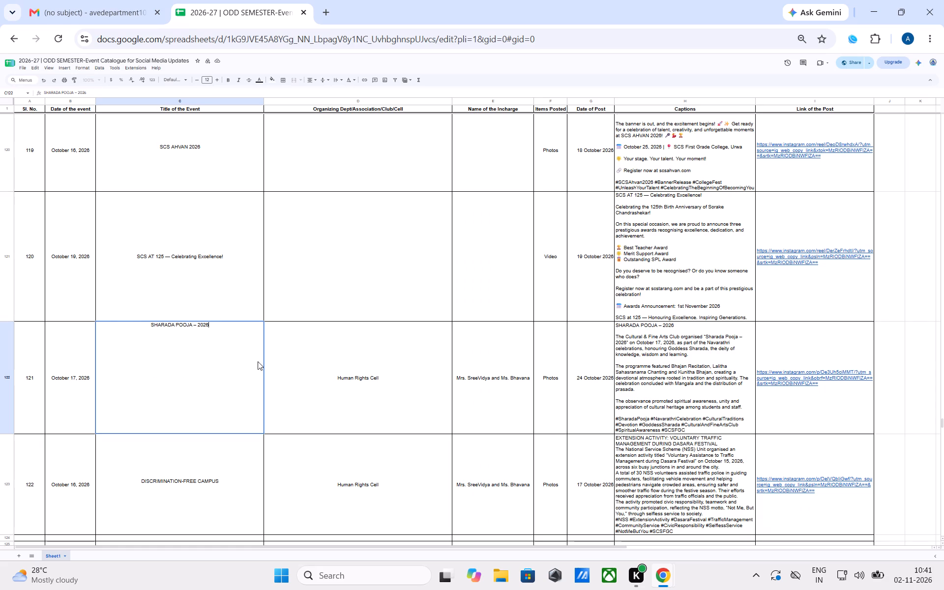
Replace the organizing department of entry 121 with "Cultural & Fine Arts Club", copied from the Instagram caption.
left_click_drag(354, 369, 359, 369)
key("alt+Tab")
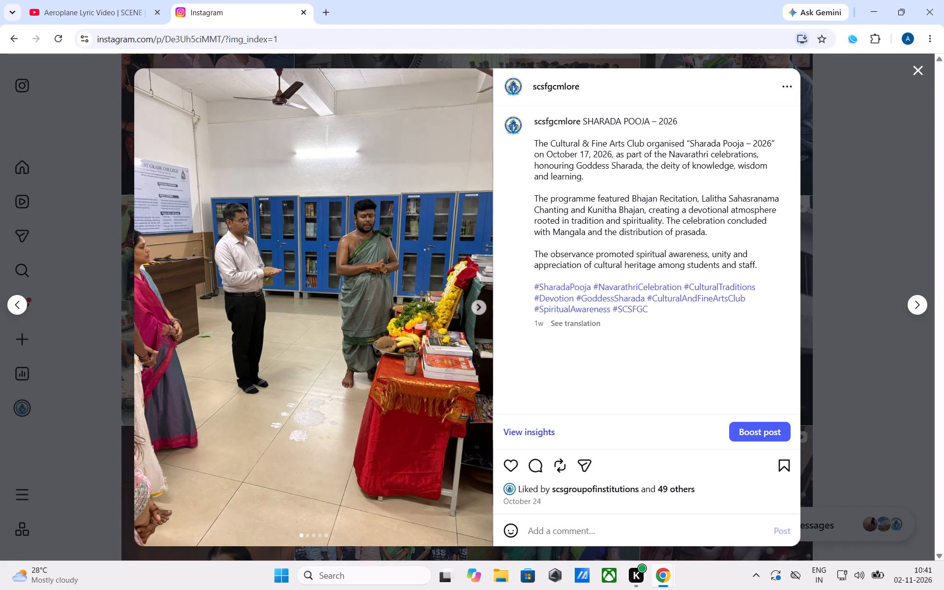
left_click_drag(553, 144, 628, 142)
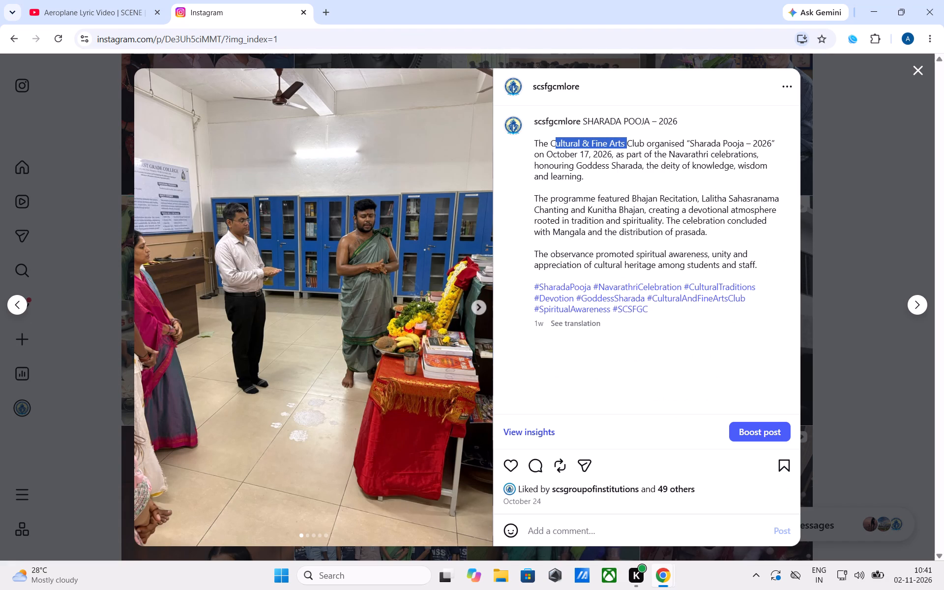
left_click_drag(550, 141, 649, 142)
key("ctrl+c")
key("alt+Tab")
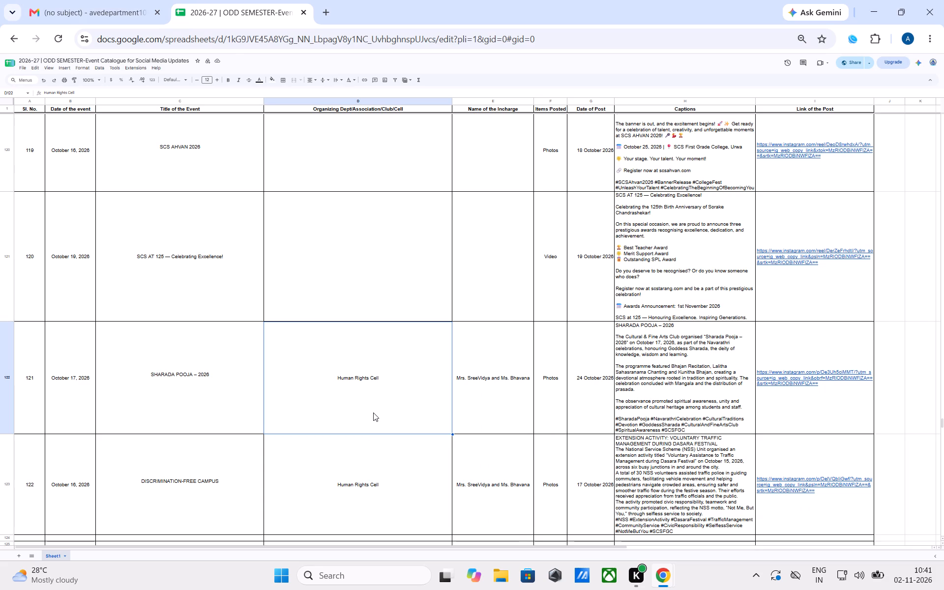
double_click(373, 413)
left_click_drag(381, 328, 282, 319)
left_click_drag(408, 321, 331, 320)
double_click(351, 372)
left_click_drag(380, 326, 291, 323)
key("ctrl+v")
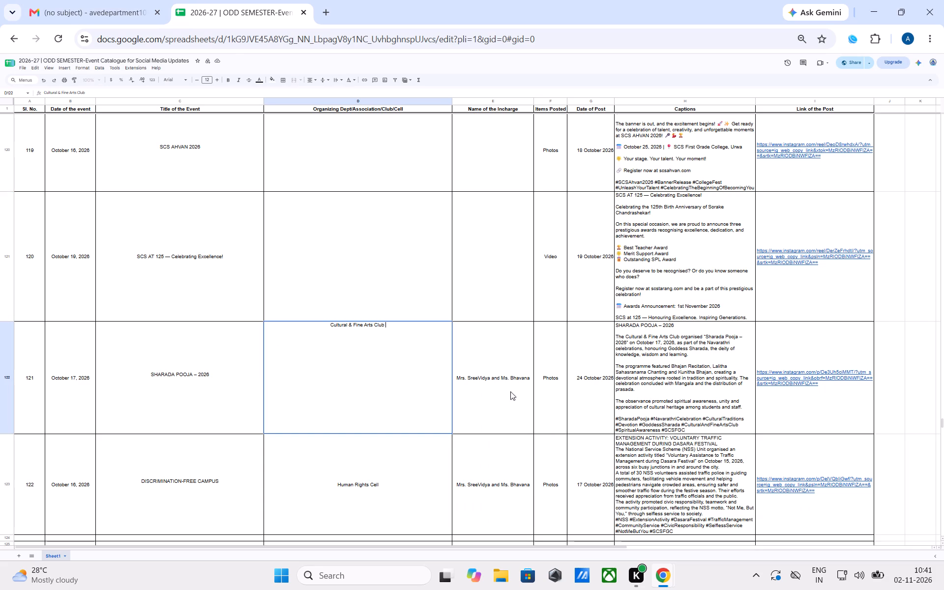
Replace the incharge of the Sharada Pooja entry with Mrs. Deekshitha.
left_click(479, 346)
key("alt+Tab")
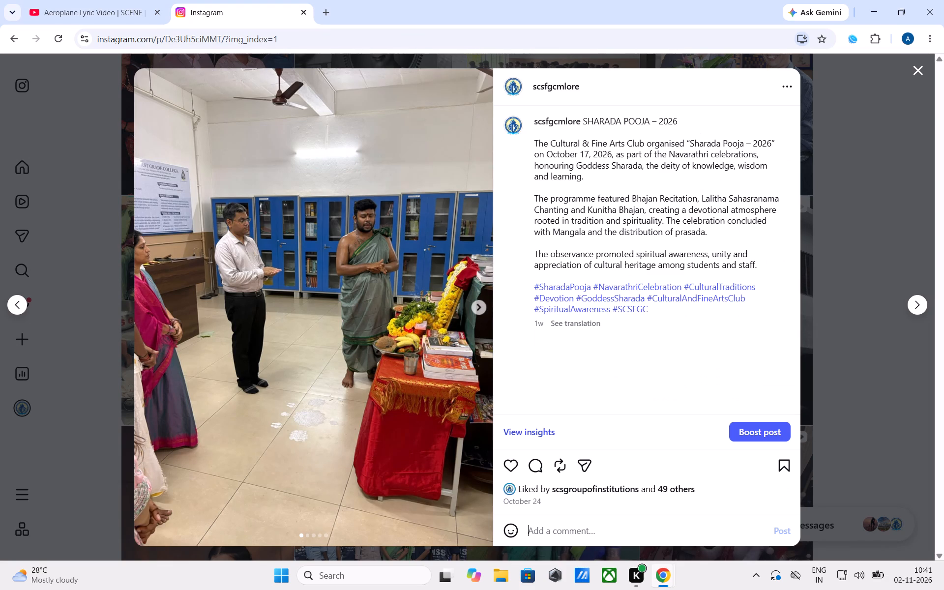
key("alt+Tab")
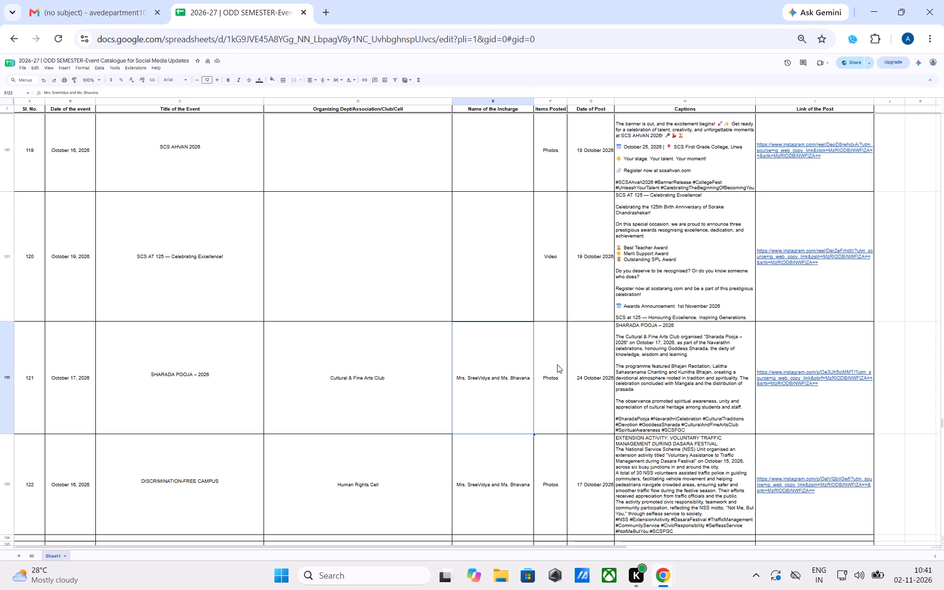
key("alt+Tab")
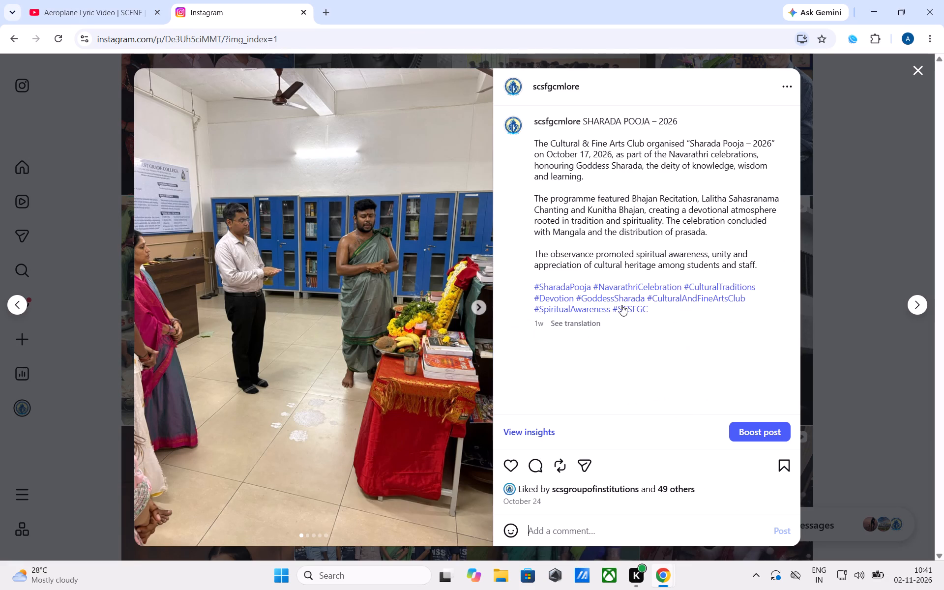
key("alt+Tab")
double_click(500, 372)
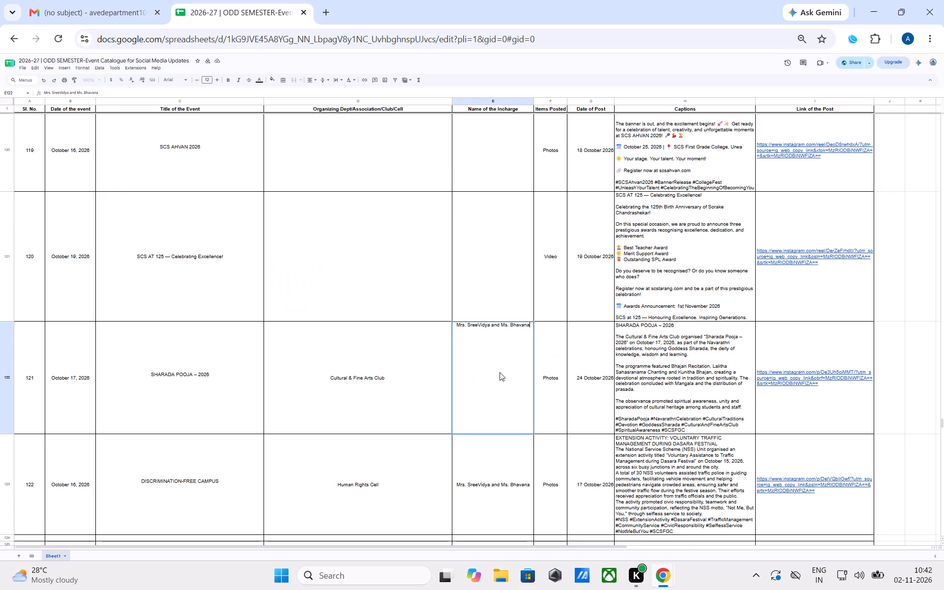
key("BackSpace")
key("BackSpace")
key("BackSpace")
key("BackSpace")
key("BackSpace")
key("BackSpace")
key("BackSpace")
key("BackSpace")
key("BackSpace")
key("BackSpace")
key("BackSpace")
key("BackSpace")
key("BackSpace")
key("BackSpace")
key("BackSpace")
key("BackSpace")
key("BackSpace")
key("BackSpace")
key("BackSpace")
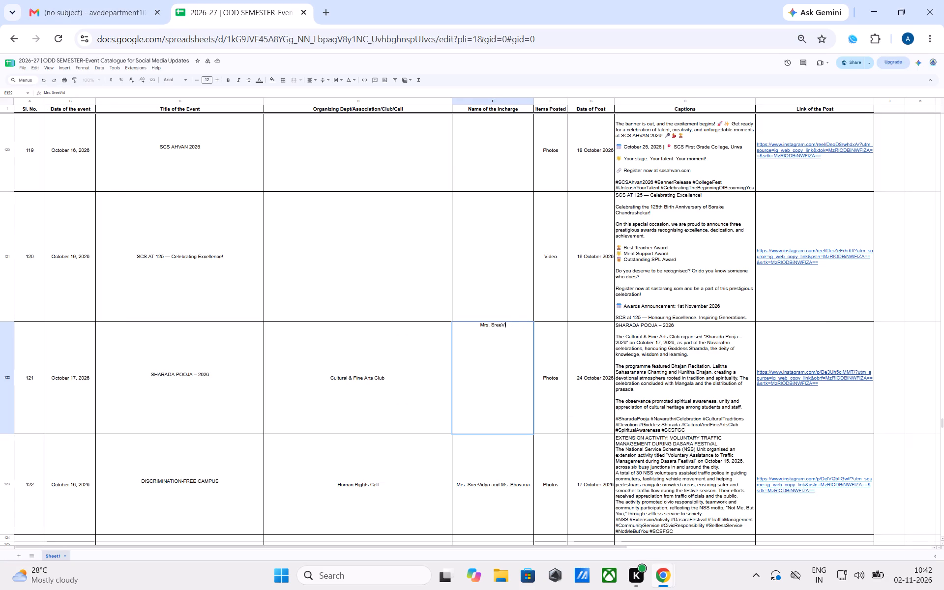
key("BackSpace")
key("BackSpace")
key("BackSpace")
key("BackSpace")
key("BackSpace")
key("BackSpace")
key("BackSpace")
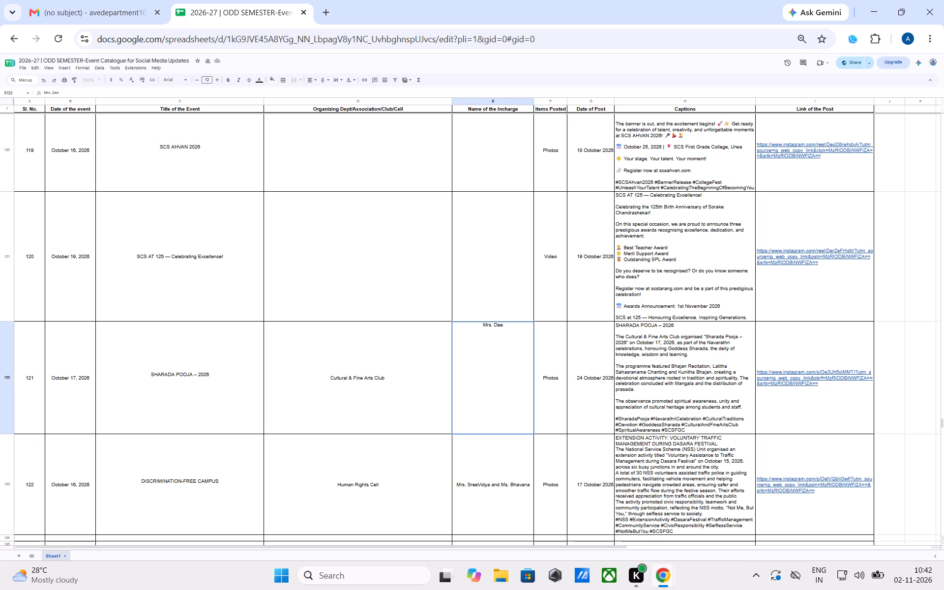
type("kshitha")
left_click(560, 360)
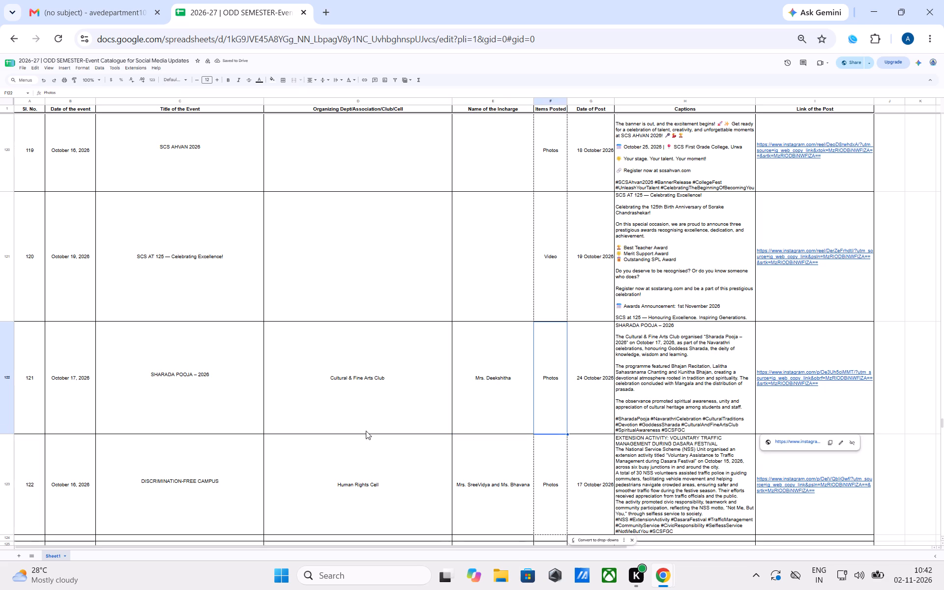
Replace the caption of entry 122 with the full Instagram caption of the NSS volunteers at Kudroli Temple post.
left_click(30, 471)
scroll(62, 470, "down", 2)
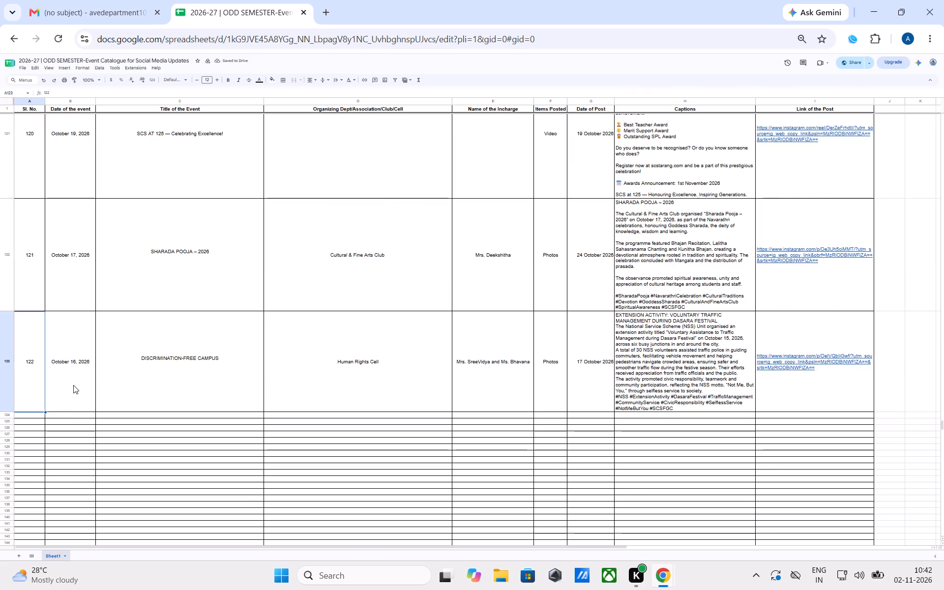
key("alt+Tab")
left_click(16, 300)
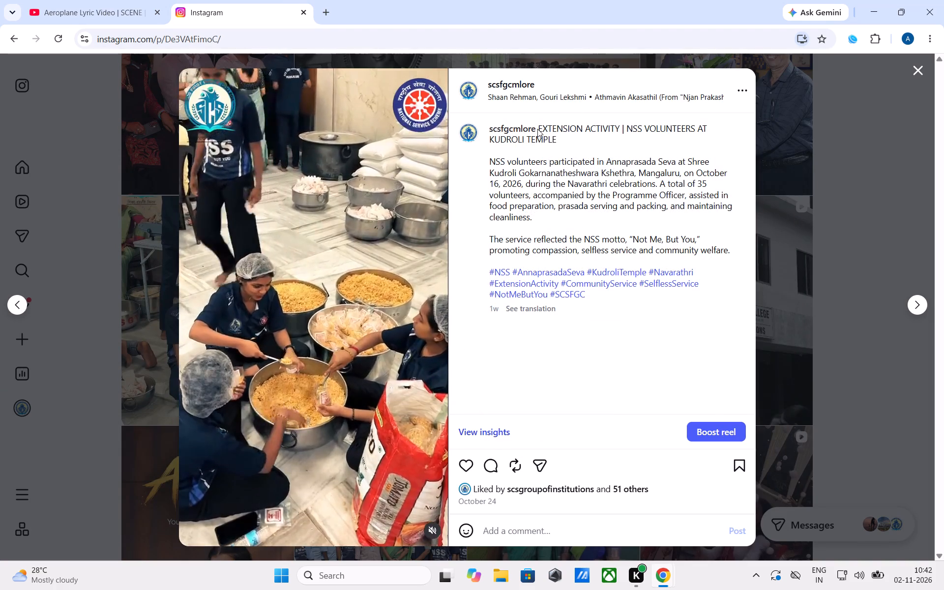
left_click_drag(540, 129, 721, 284)
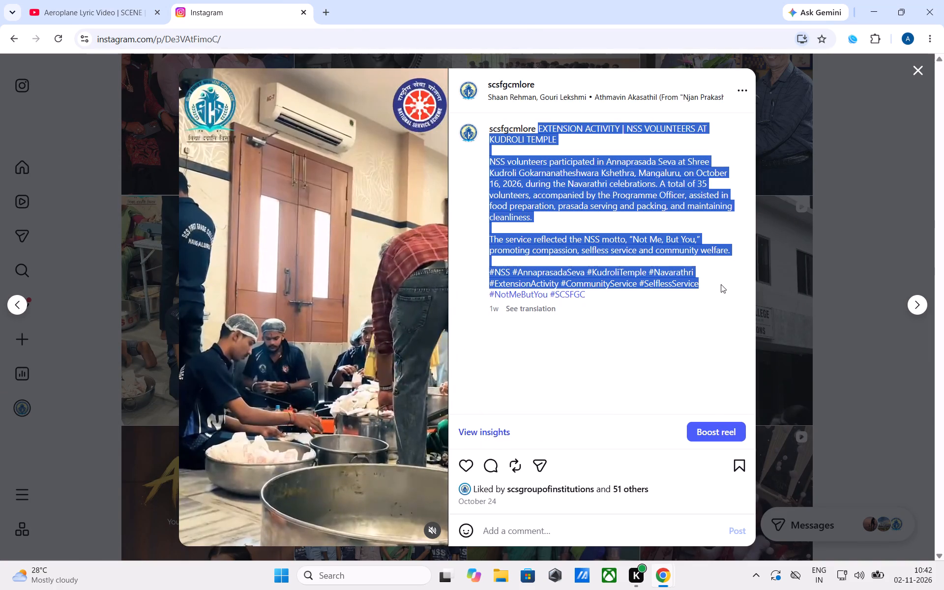
left_click_drag(721, 284, 722, 293)
key("ctrl+c")
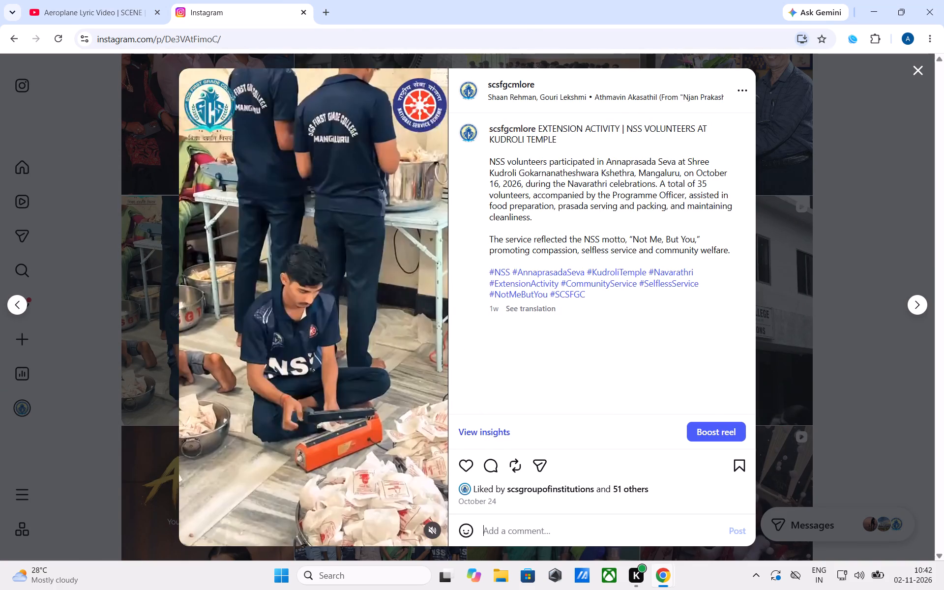
key("alt+Tab")
double_click(658, 342)
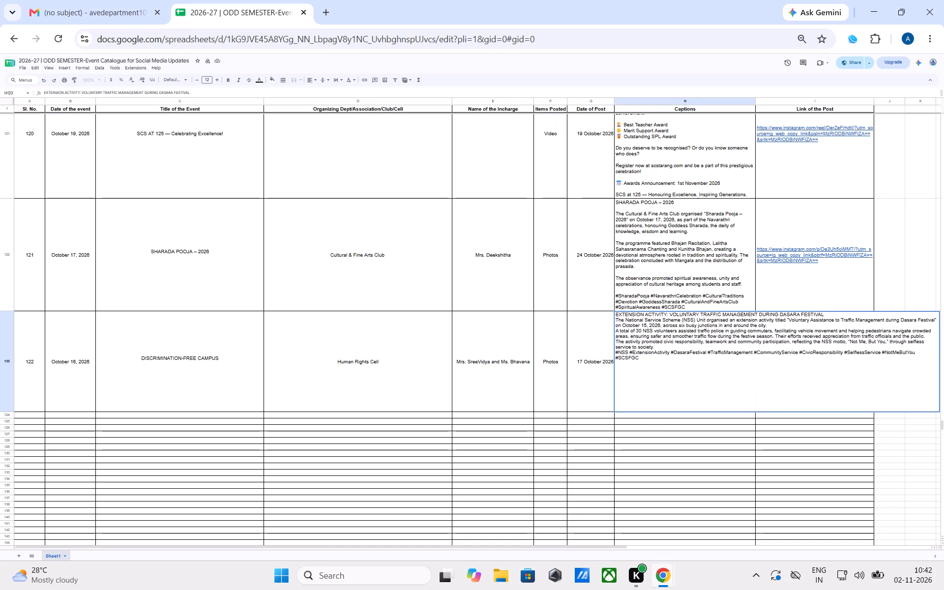
key("ctrl+a")
key("ctrl+v")
Check the post's date on Instagram and set the date of post of entry 122 to 24 October 2026.
left_click(602, 337)
key("alt+Tab")
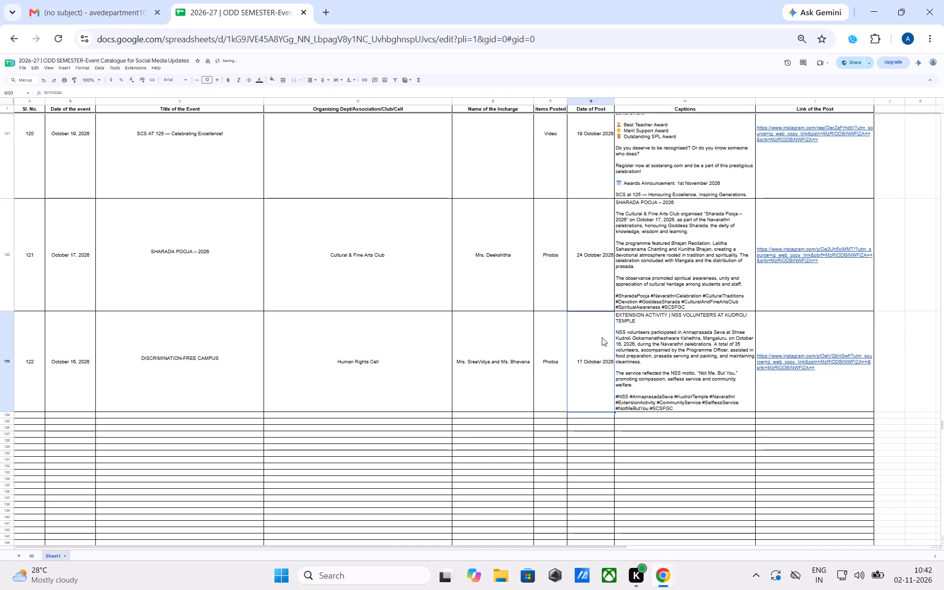
key("alt+Tab")
double_click(584, 374)
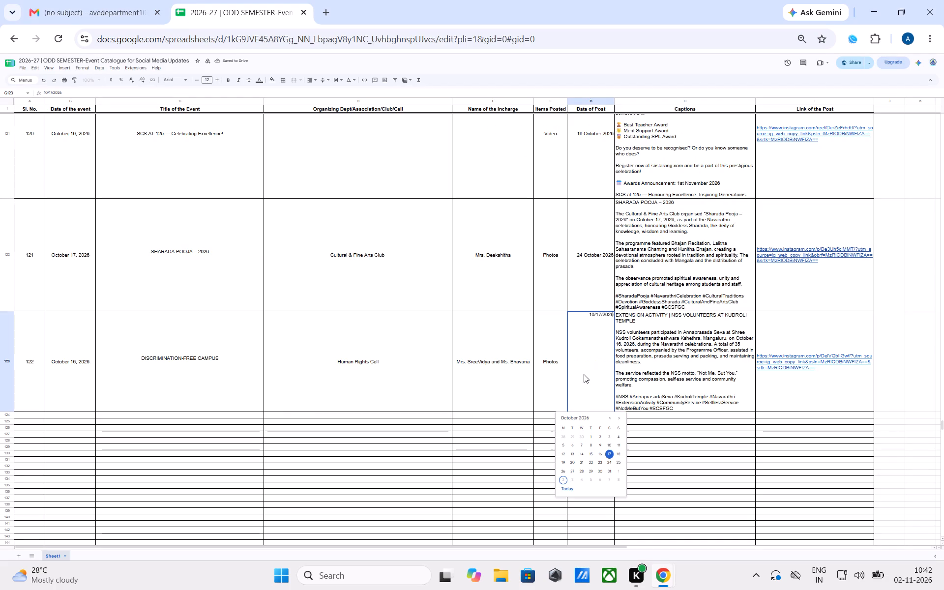
left_click(610, 460)
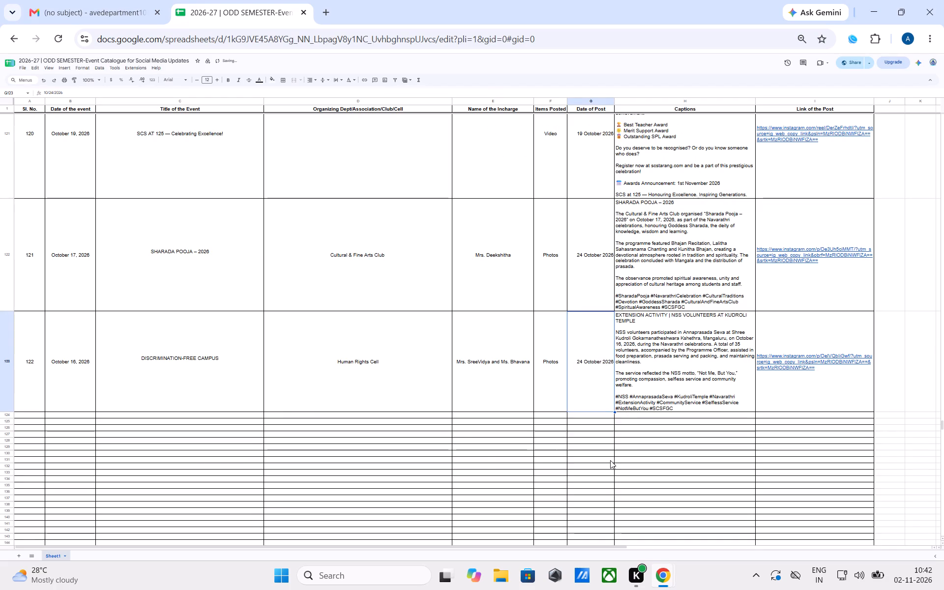
Replace the event title of entry 122 with "EXTENSION ACTIVITY | NSS VOLUNTEERS AT KUDROLI TEMPLE", copied from the Instagram caption.
key("alt+Tab")
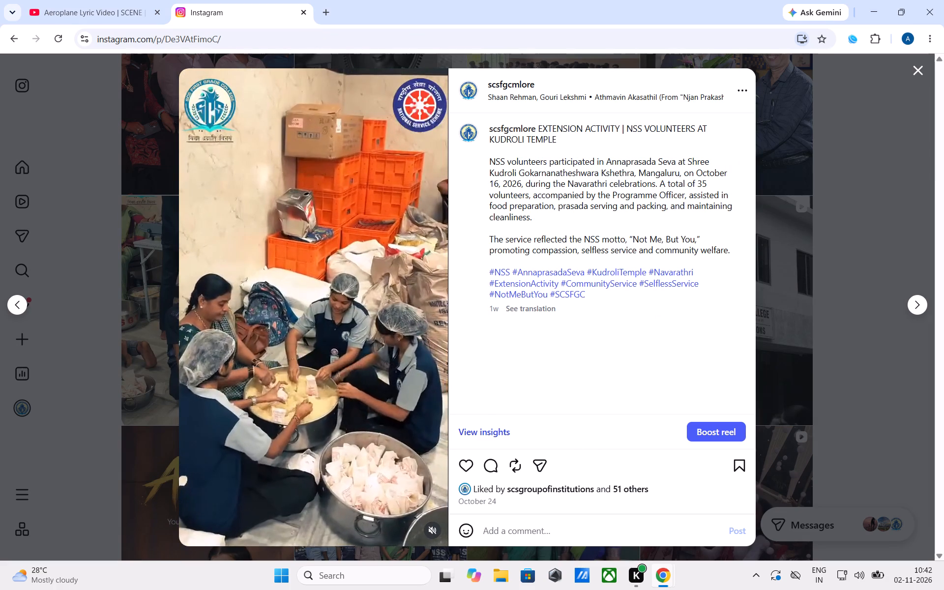
left_click_drag(540, 125, 637, 143)
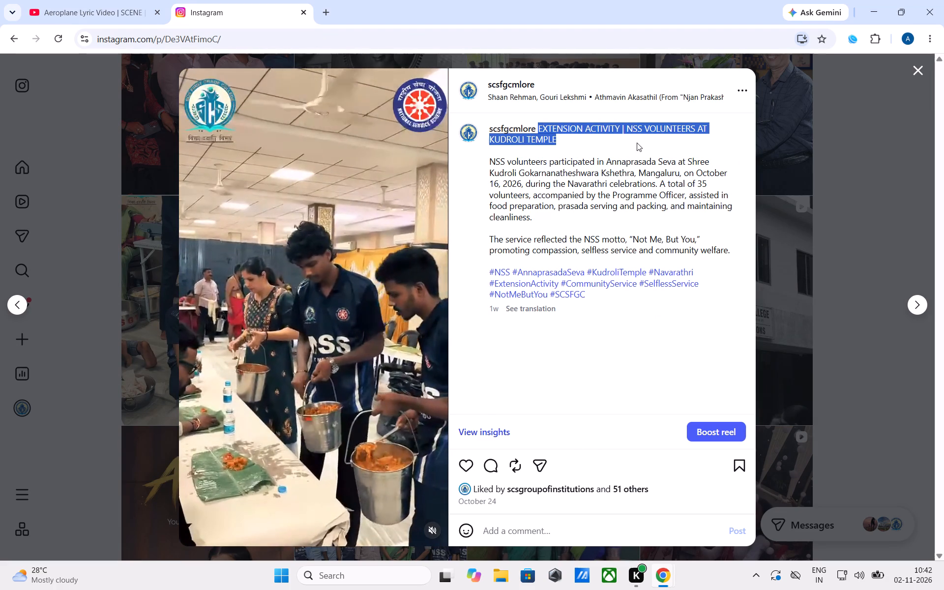
key("ctrl+c")
key("alt+Tab")
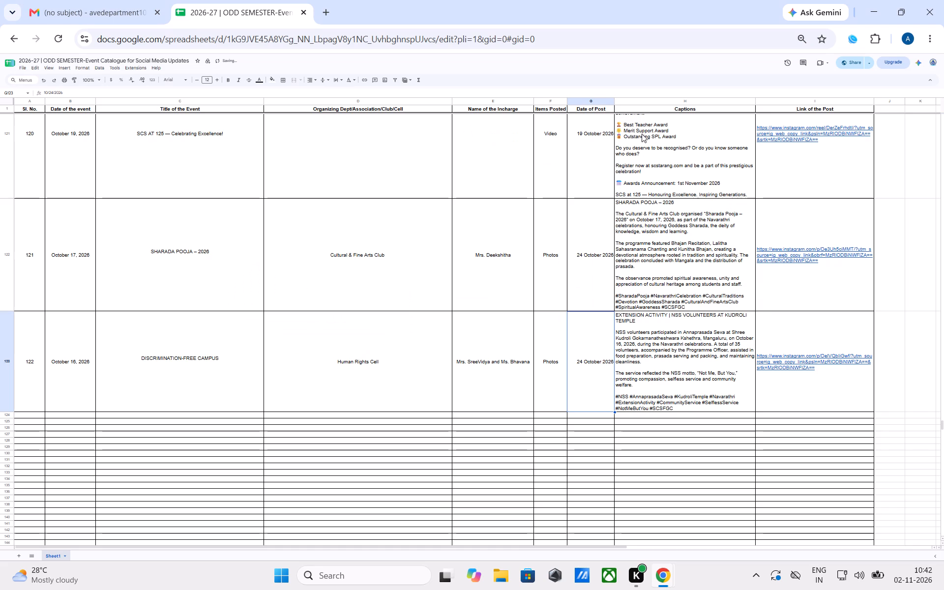
double_click(131, 344)
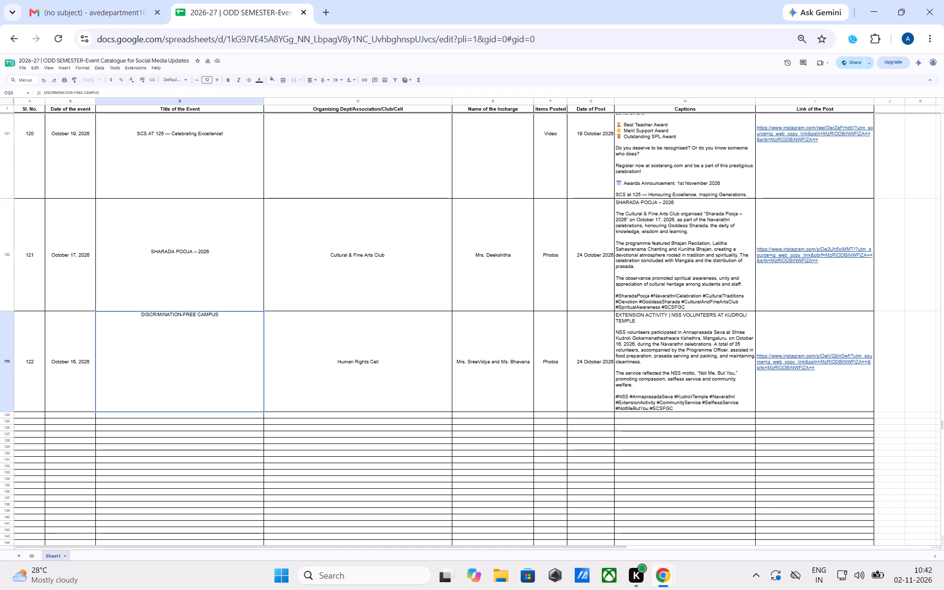
left_click_drag(226, 316, 104, 308)
key("ctrl+v")
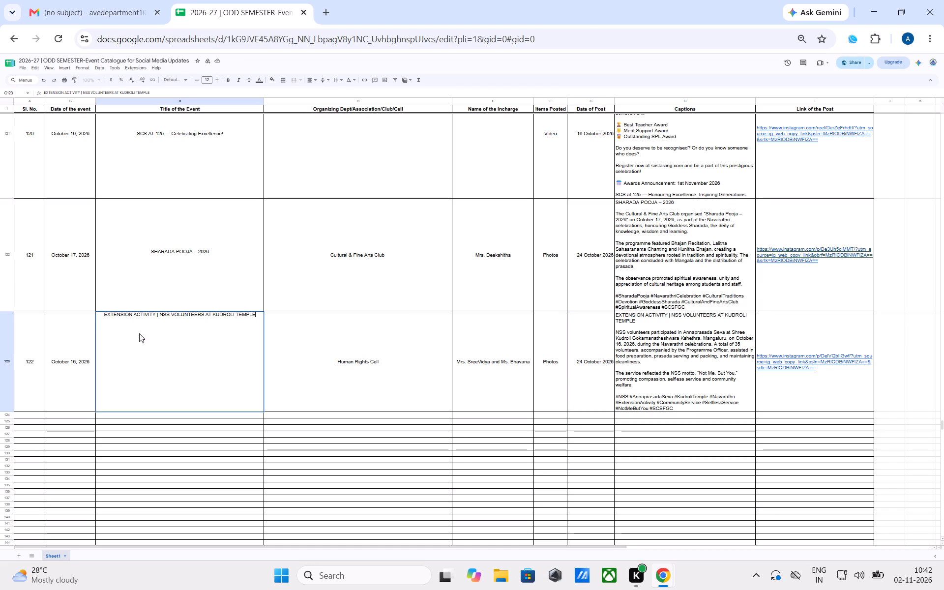
left_click(384, 375)
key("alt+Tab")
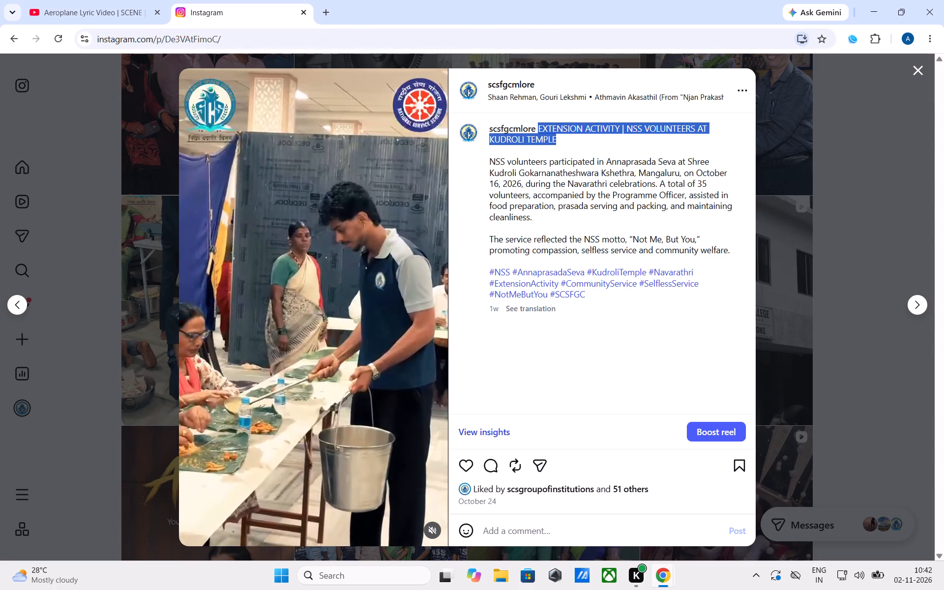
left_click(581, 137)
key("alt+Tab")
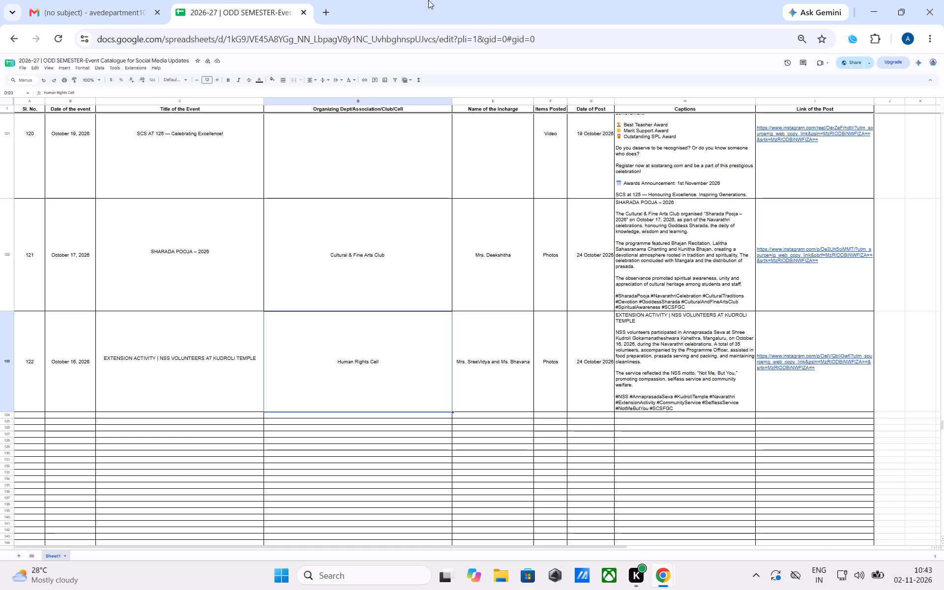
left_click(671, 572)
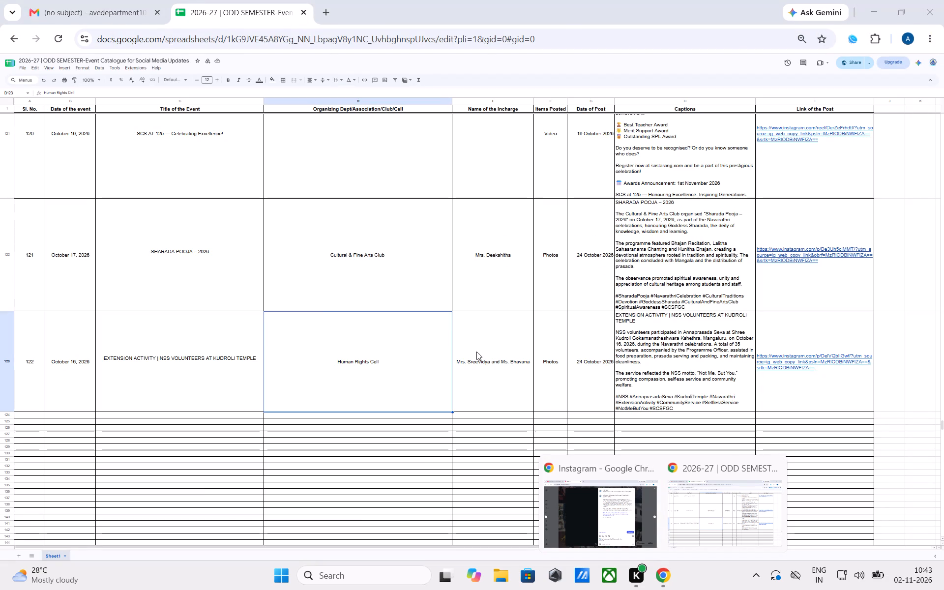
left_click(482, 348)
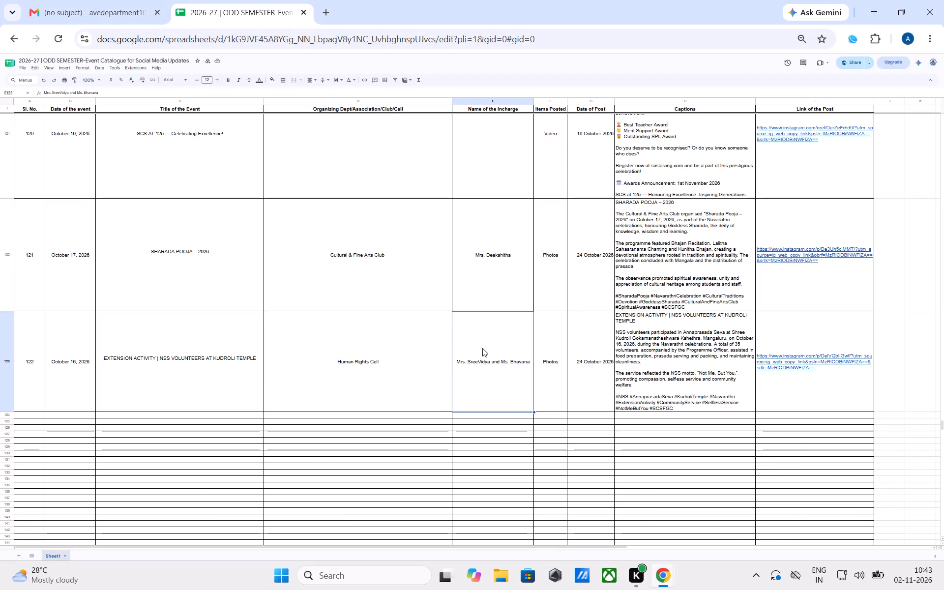
Replace the organizing department of entry 122 with "NSS Unit", copied from entry 117.
left_click(349, 366)
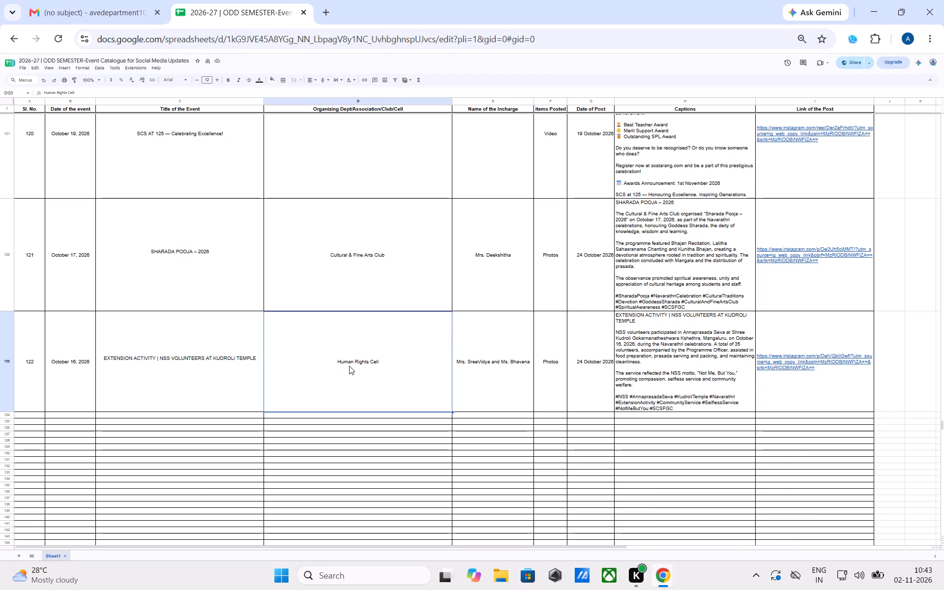
key("Delete")
key("alt+Tab")
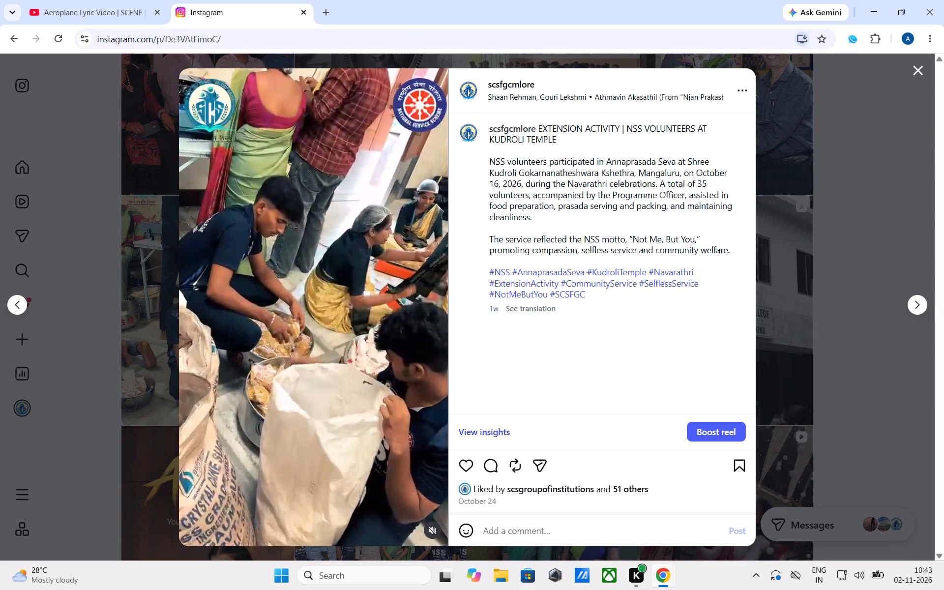
left_click_drag(489, 162, 517, 163)
key("alt+Tab")
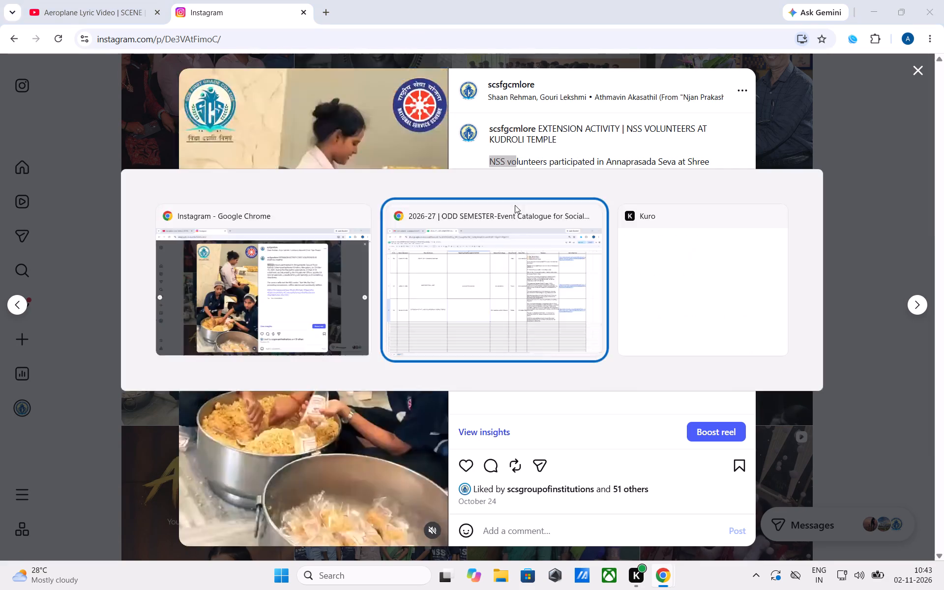
scroll(403, 275, "up", 7)
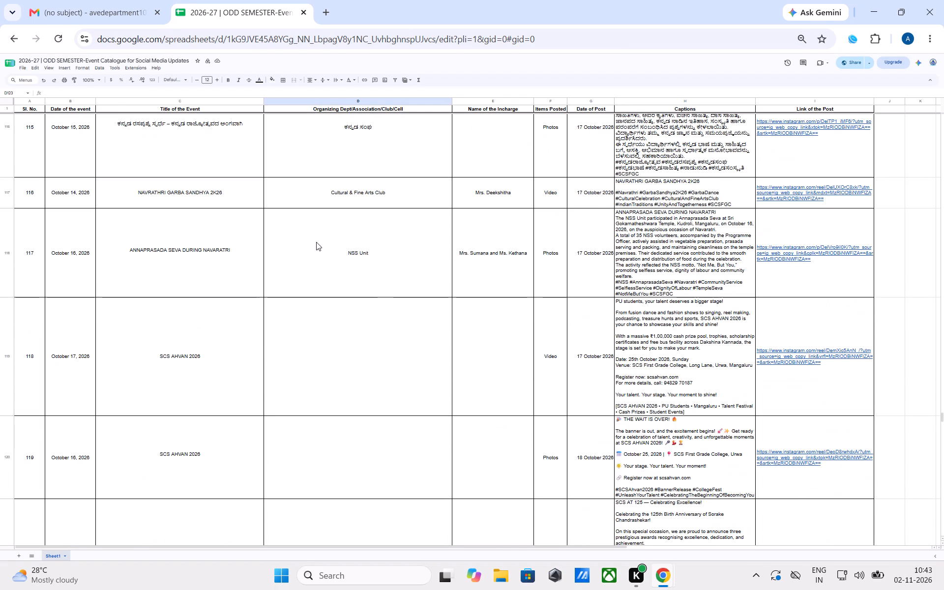
double_click(327, 246)
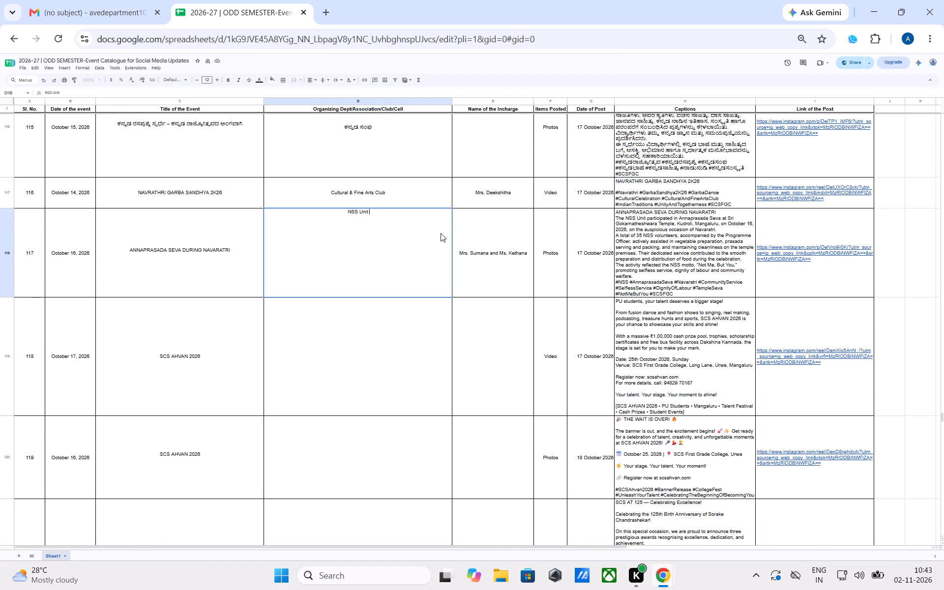
key("ctrl+a")
key("ctrl+c")
scroll(378, 292, "down", 6)
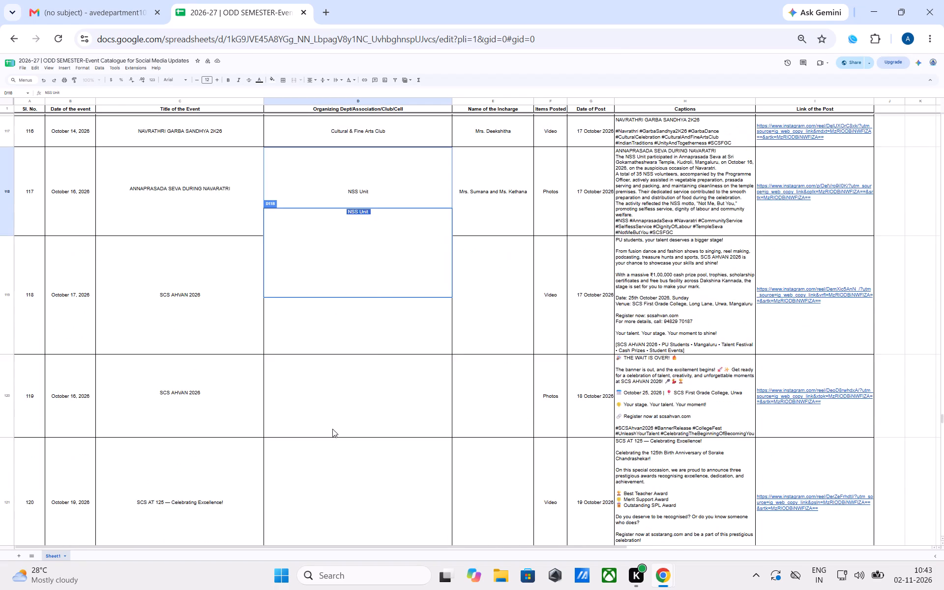
scroll(330, 442, "down", 4)
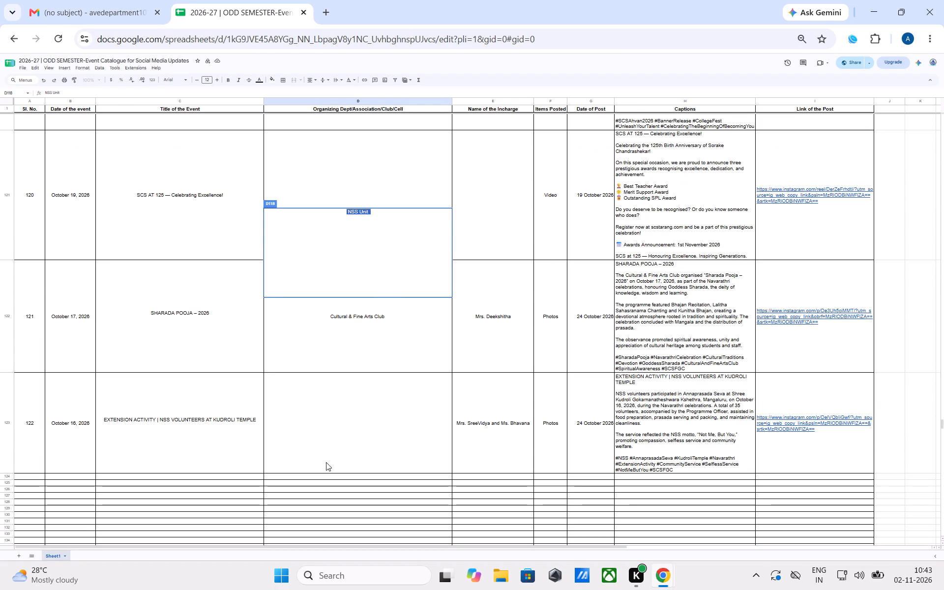
left_click(337, 437)
key("ctrl+v")
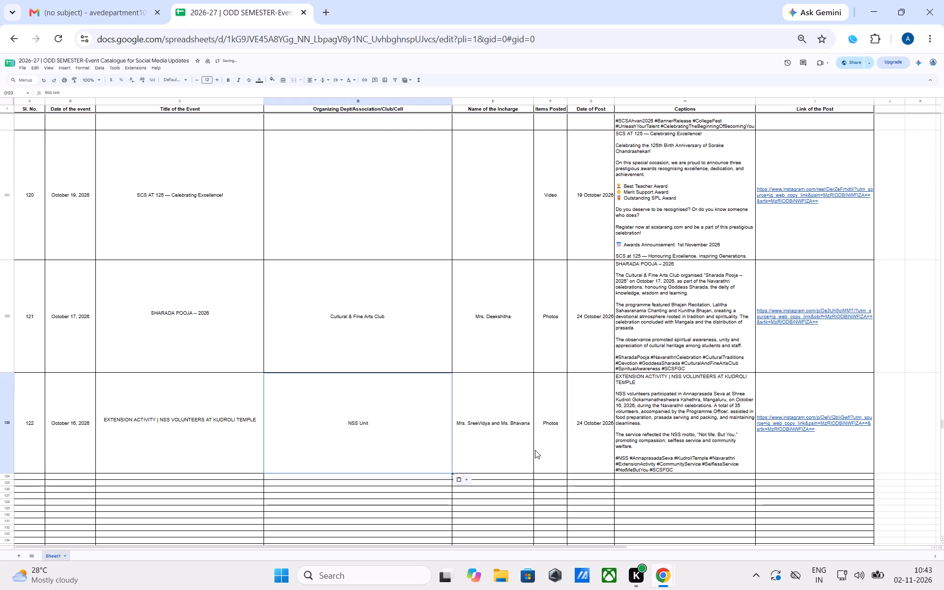
Replace the incharge of entry 122 with "Mrs. Sumana and Ms. Kethana", copied from entry 117.
left_click(468, 415)
key("alt+Tab")
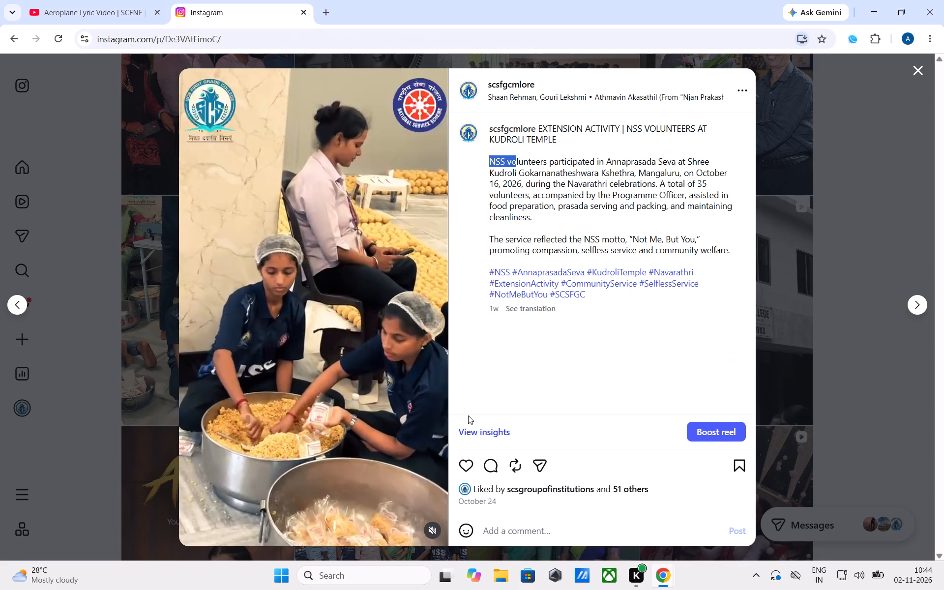
key("alt+Tab")
scroll(513, 418, "up", 6)
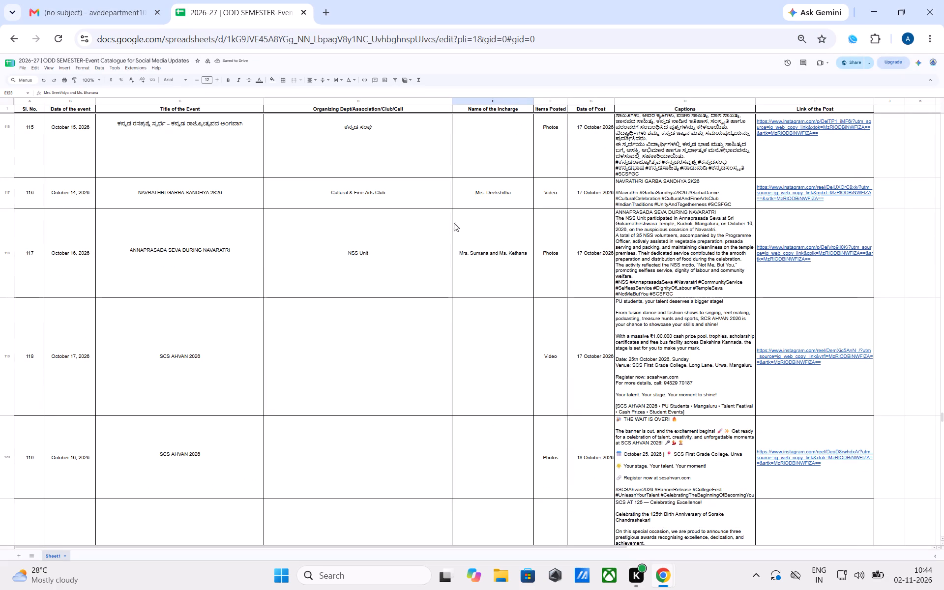
left_click(506, 245)
key("ctrl+c")
scroll(510, 283, "down", 9)
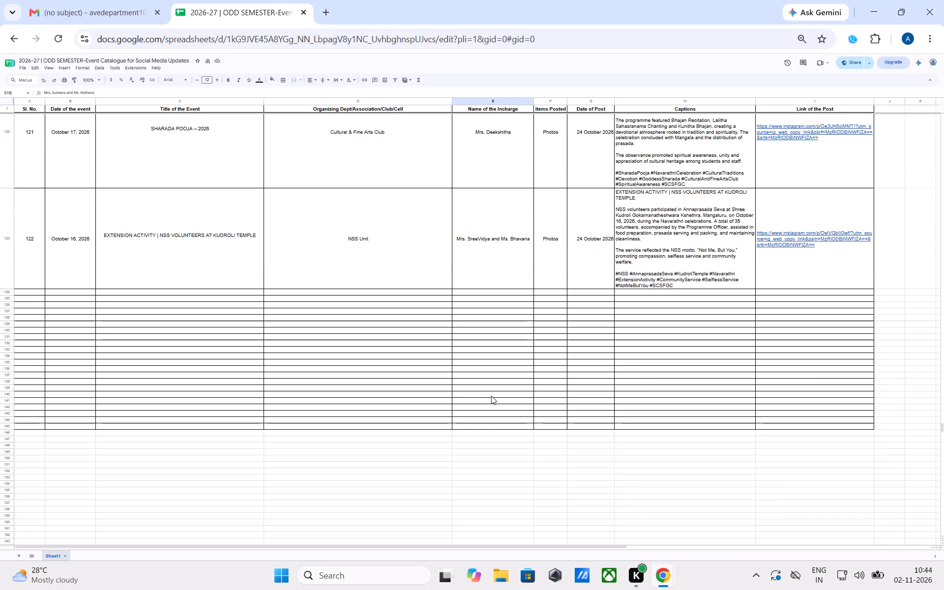
left_click(492, 263)
key("ctrl+v")
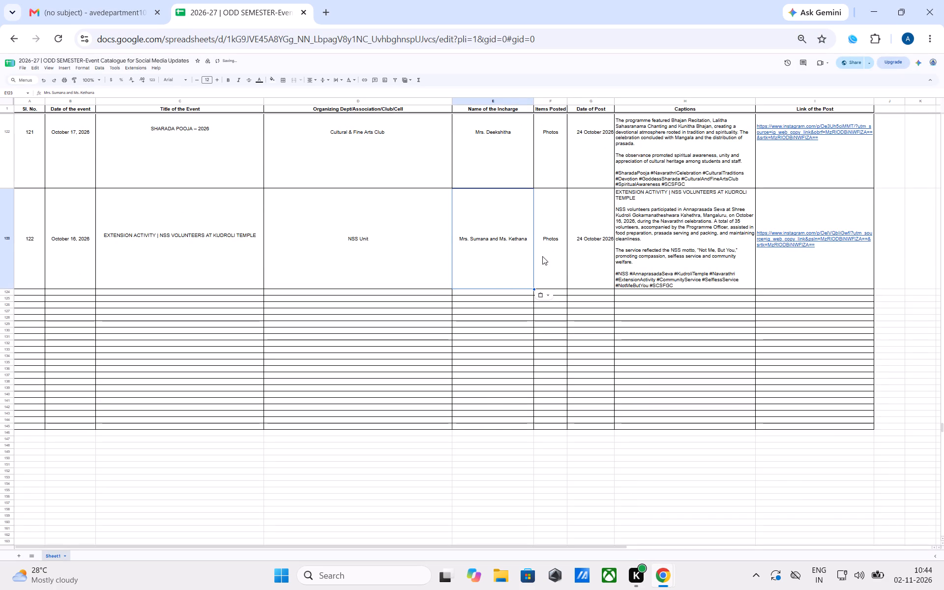
Set the items posted of entry 122 to "Video", copied from entry 120.
key("alt+Tab")
key("alt+Tab")
left_click(566, 265)
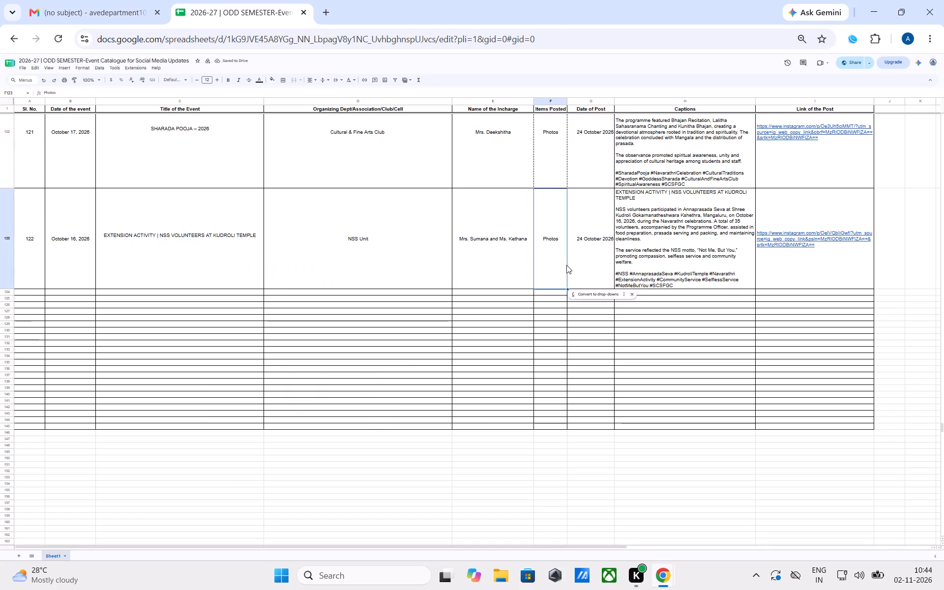
scroll(574, 251, "up", 4)
left_click(566, 251)
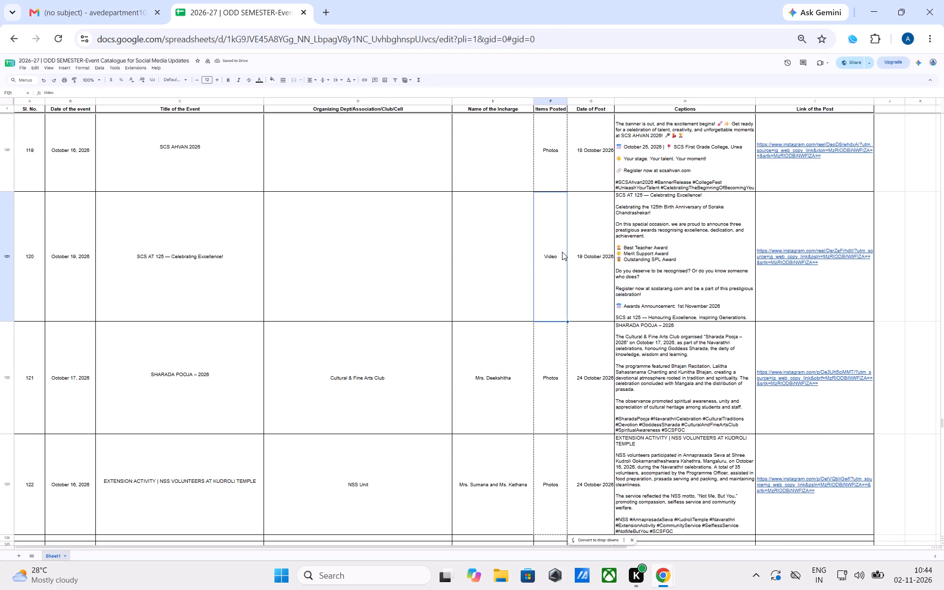
key("ctrl+c")
scroll(561, 258, "down", 4)
left_click(554, 263)
key("ctrl+v")
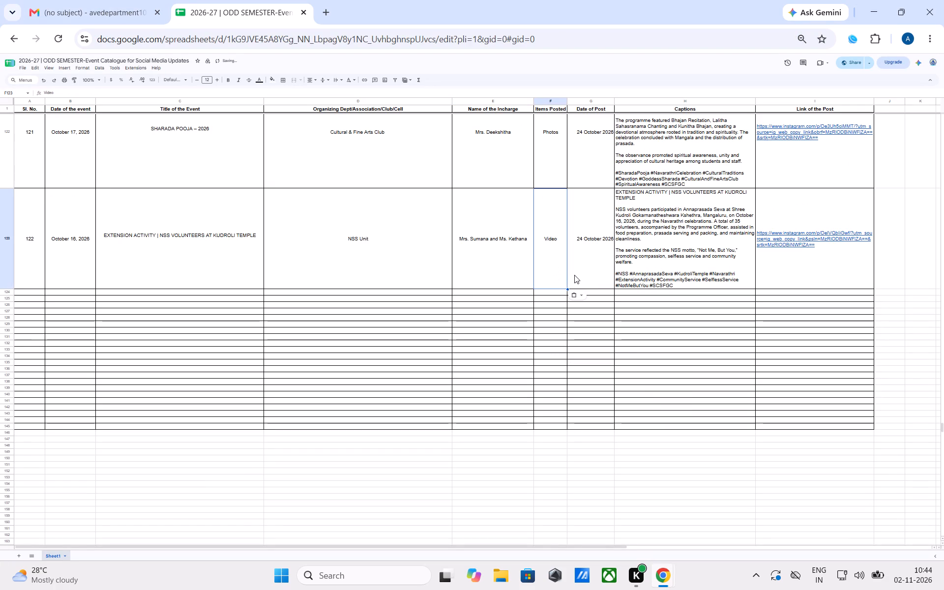
Copy the Kudroli Temple reel's link from Instagram and replace the post link of entry 122 with it.
key("alt+Tab")
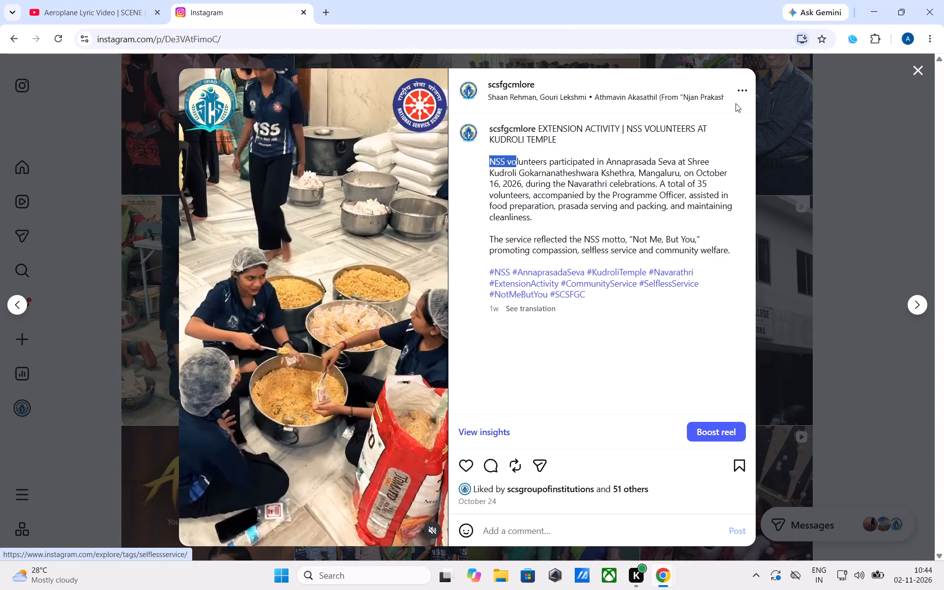
left_click(739, 92)
left_click(445, 357)
key("alt+Tab")
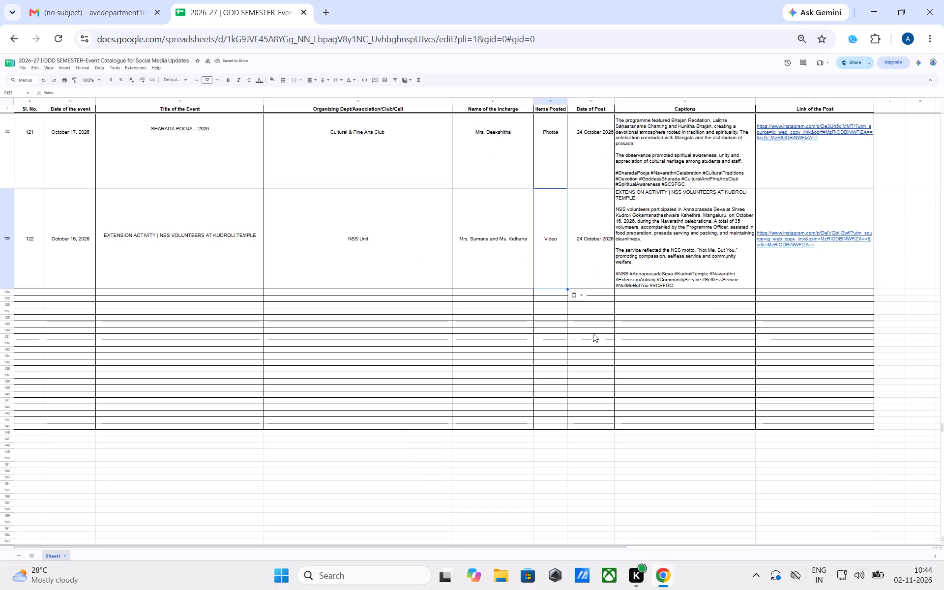
left_click(766, 254)
key("ctrl+v")
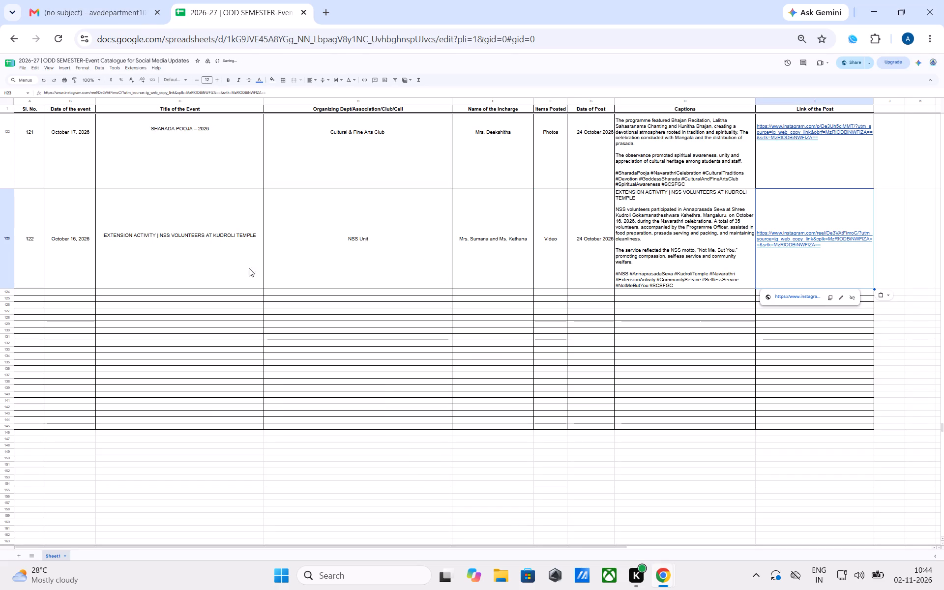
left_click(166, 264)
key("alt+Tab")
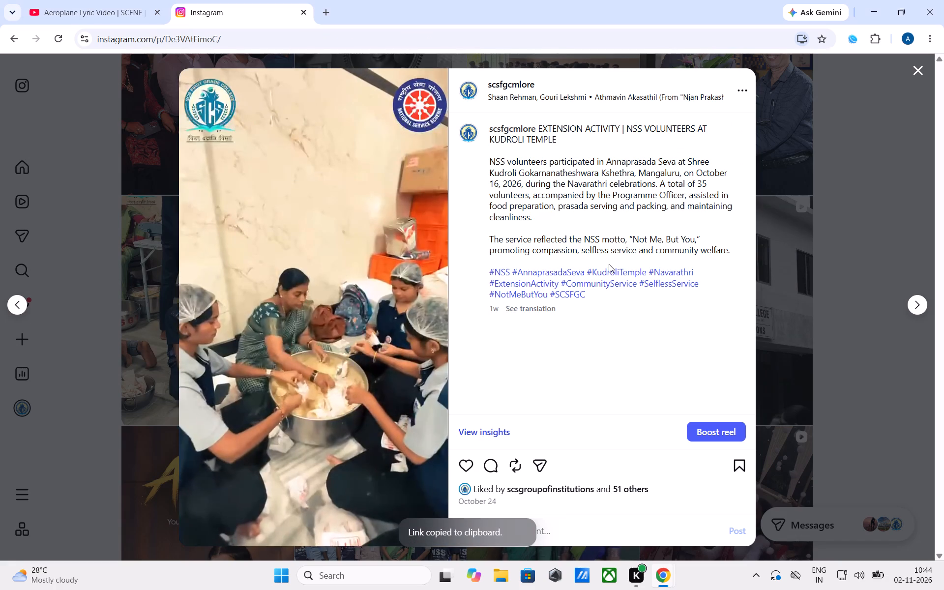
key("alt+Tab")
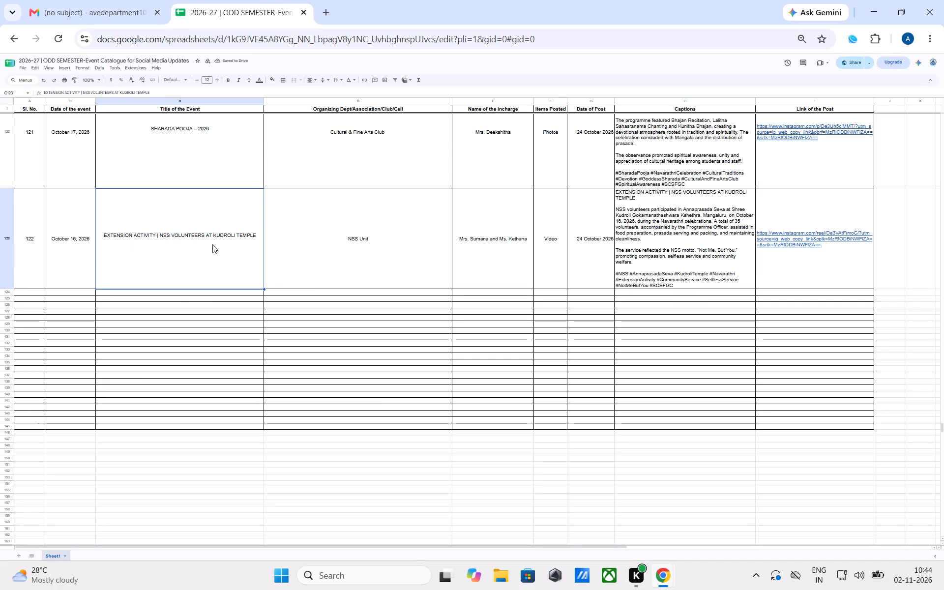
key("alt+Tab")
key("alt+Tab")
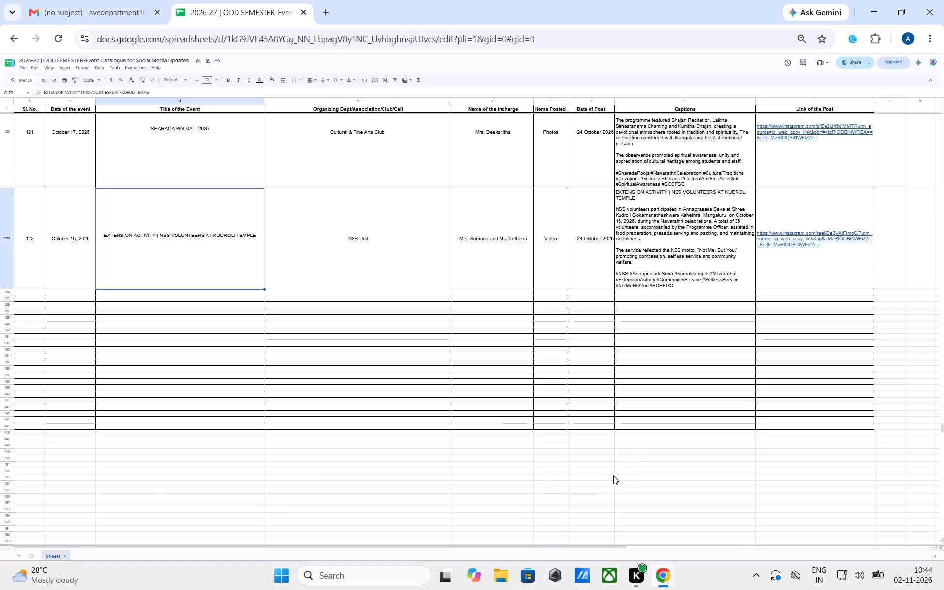
Copy the whole entry 122 row and paste it into the three empty rows below it as templates.
left_click_drag(21, 239, 768, 238)
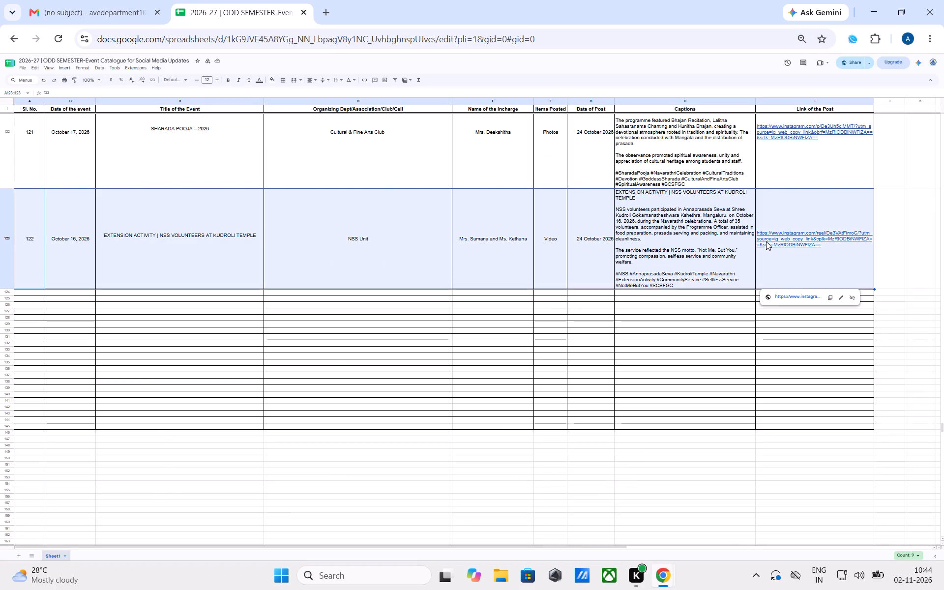
key("ctrl+c")
left_click(29, 291)
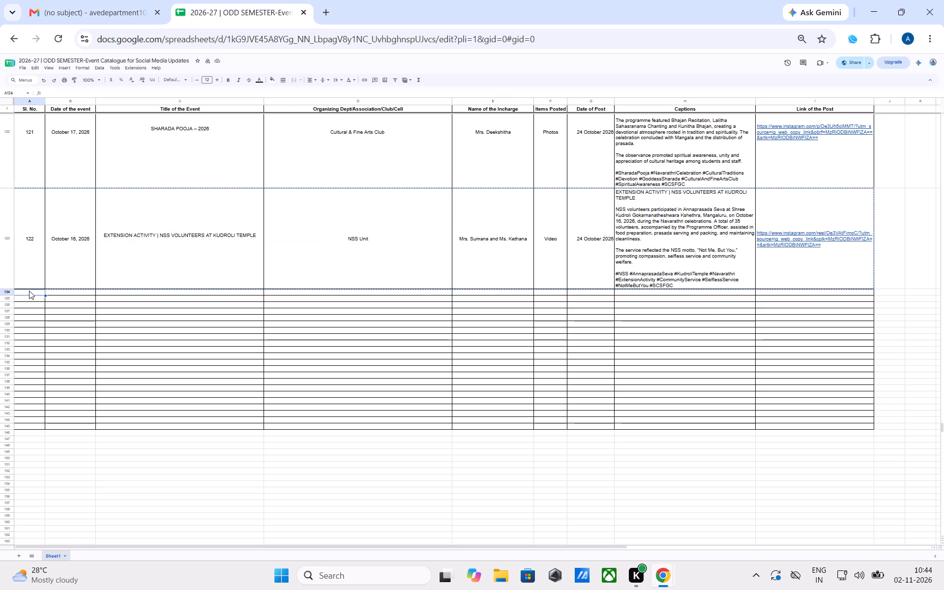
key("ctrl+v")
left_click(36, 395)
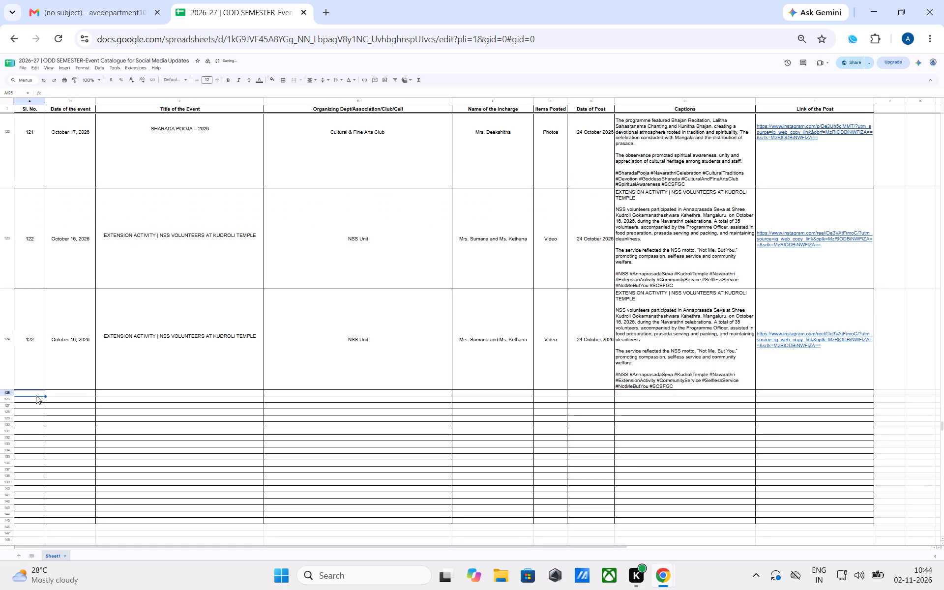
key("ctrl+v")
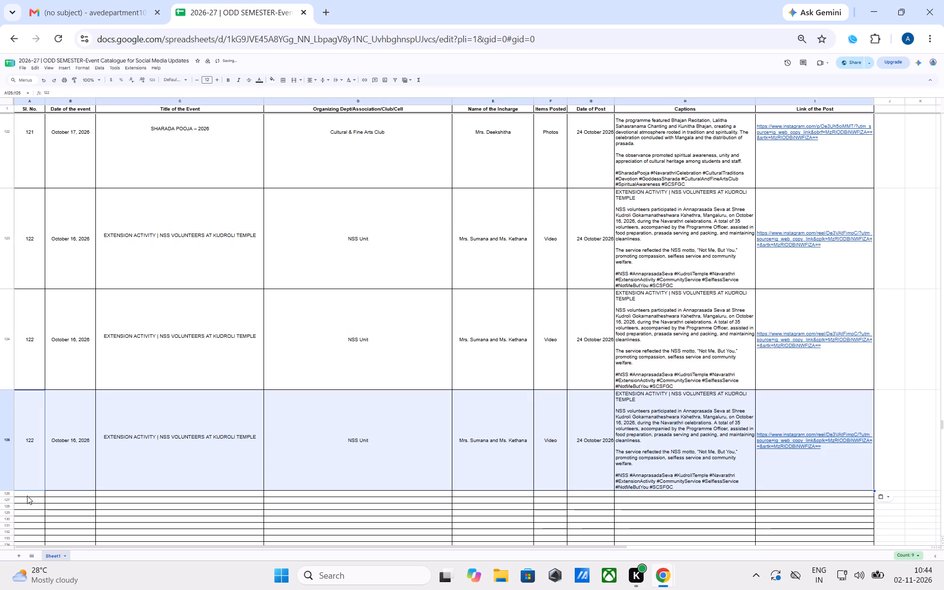
left_click(27, 496)
key("ctrl+v")
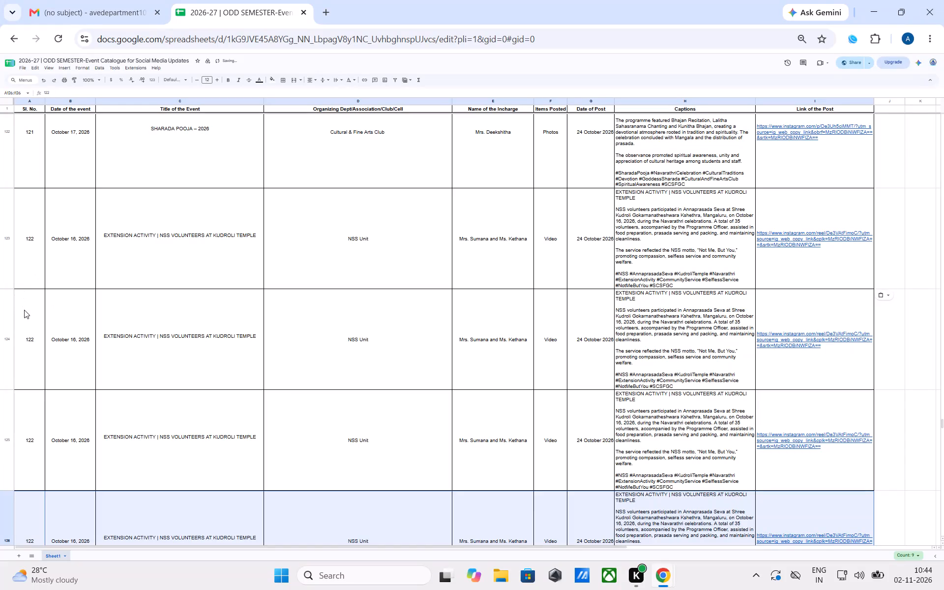
Change the serial number of the first pasted row below entry 122 to 123.
double_click(27, 313)
left_click(27, 314)
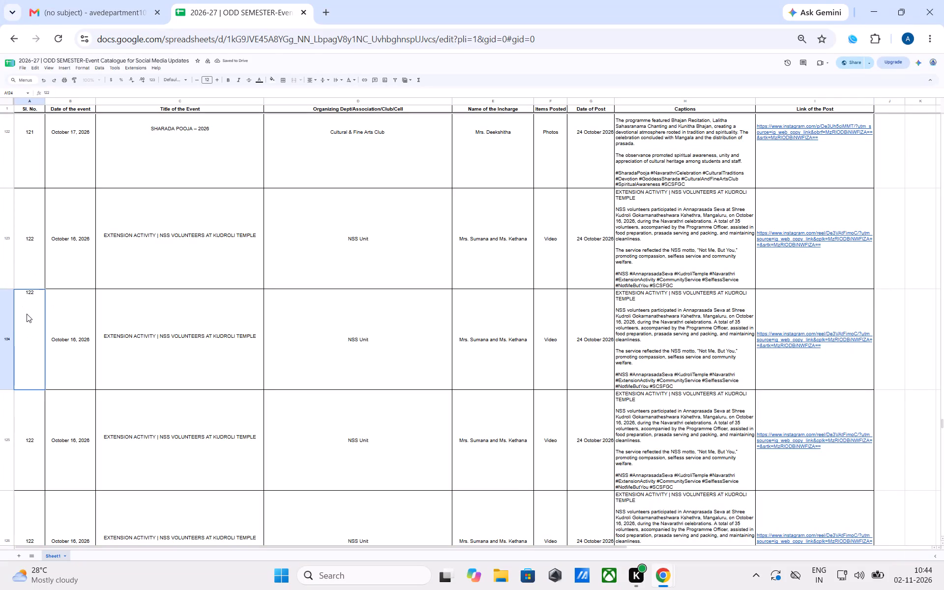
key("BackSpace")
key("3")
left_click(63, 306)
Switch to Instagram, go to the adjacent newer post on the SCS @ 125 inauguration, and return to the catalogue.
key("alt+Tab")
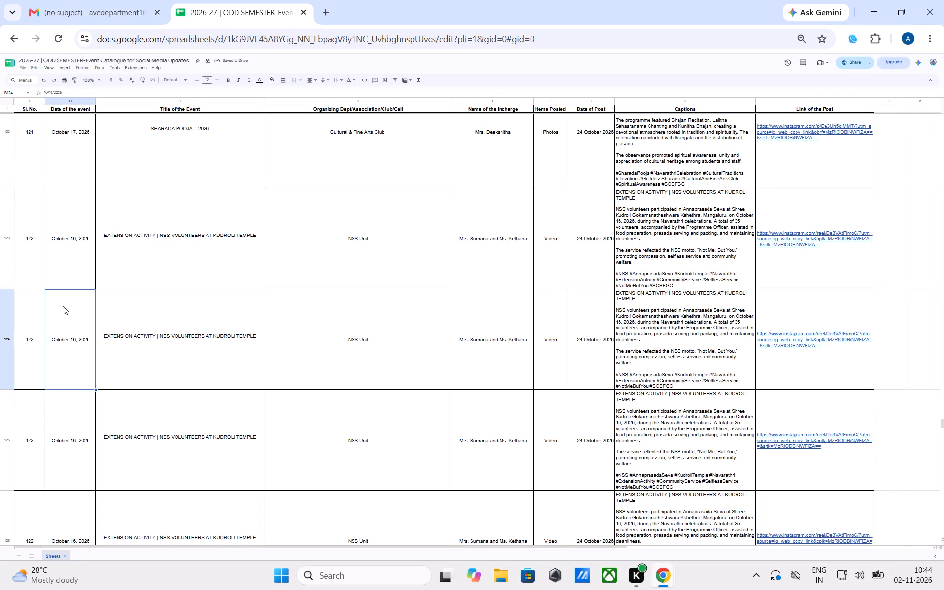
left_click(15, 301)
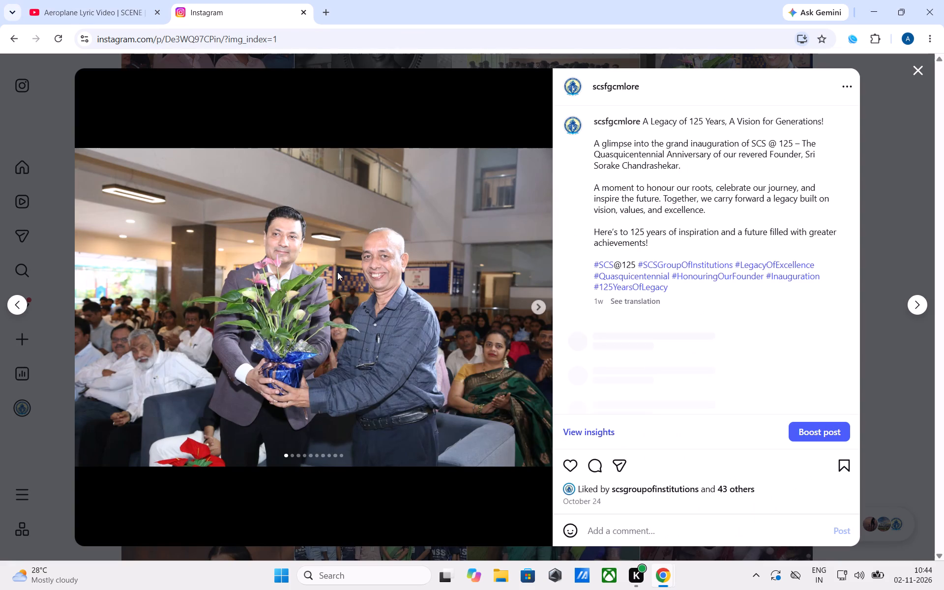
key("alt+Tab")
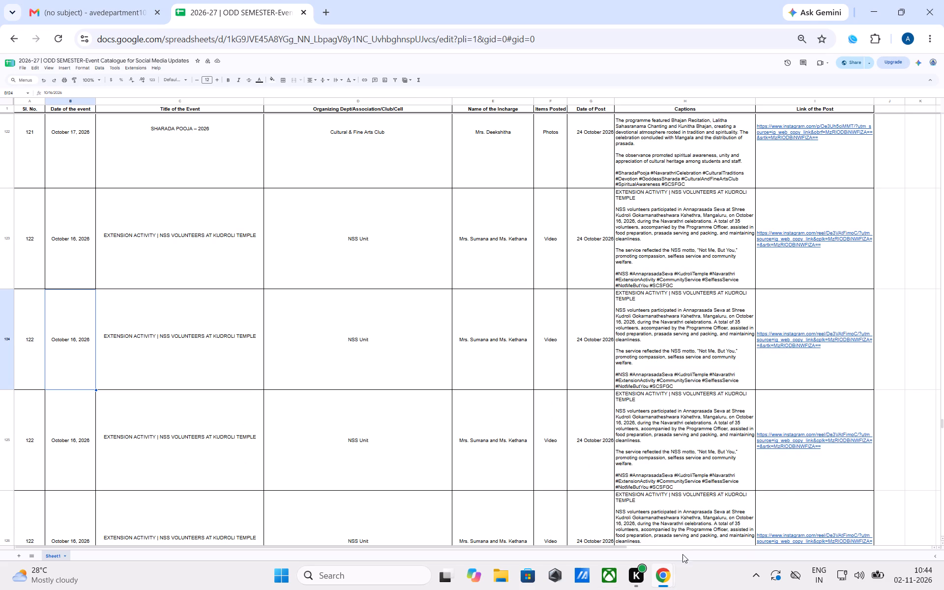